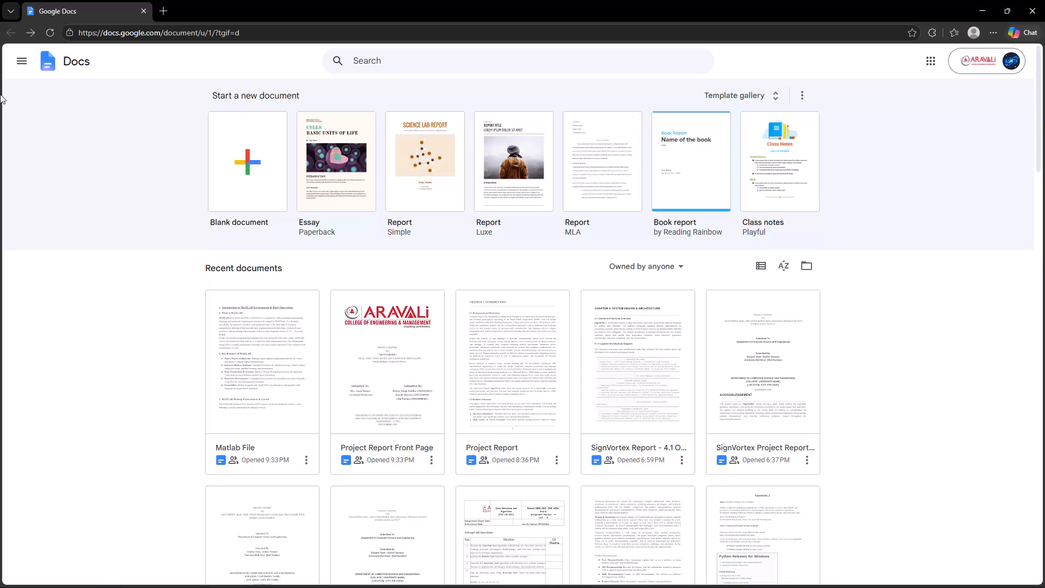
Switch to the other signed-in Google account in a new tab and close the original Docs tab.
{"action": "left_click", "coordinate": [1006, 62]}
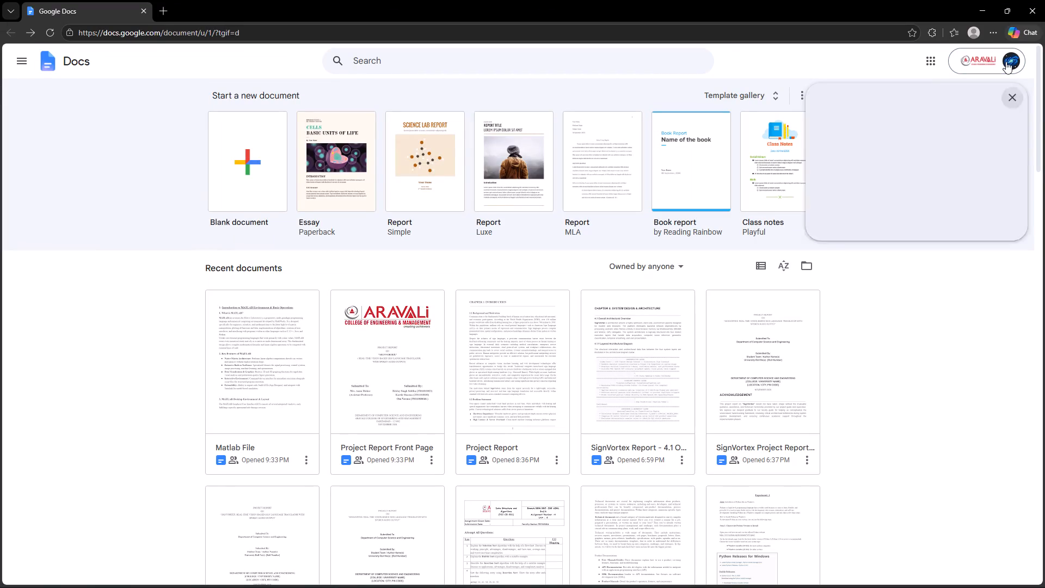
{"action": "left_click", "coordinate": [938, 172]}
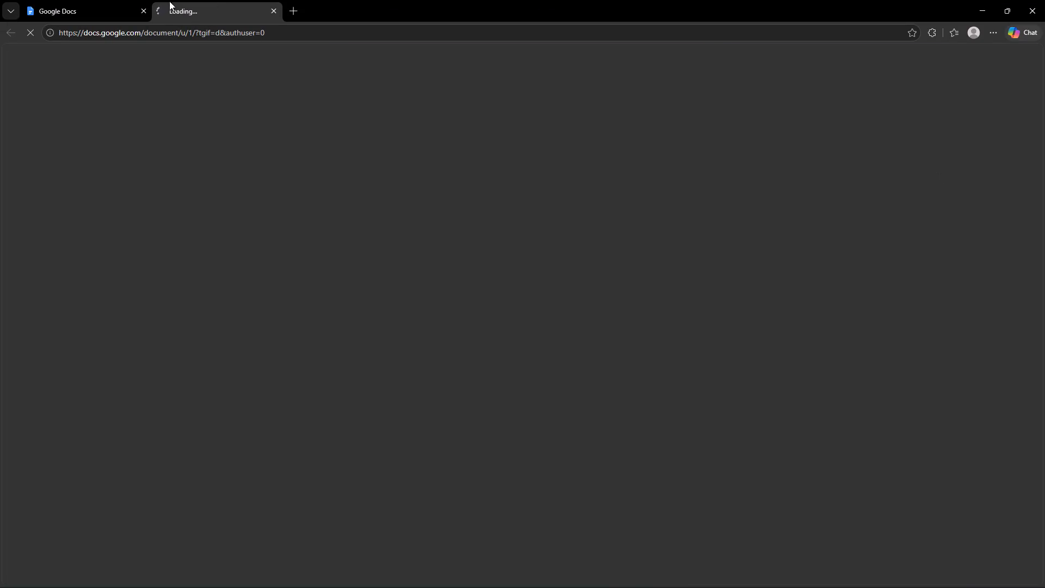
{"action": "left_click", "coordinate": [147, 13]}
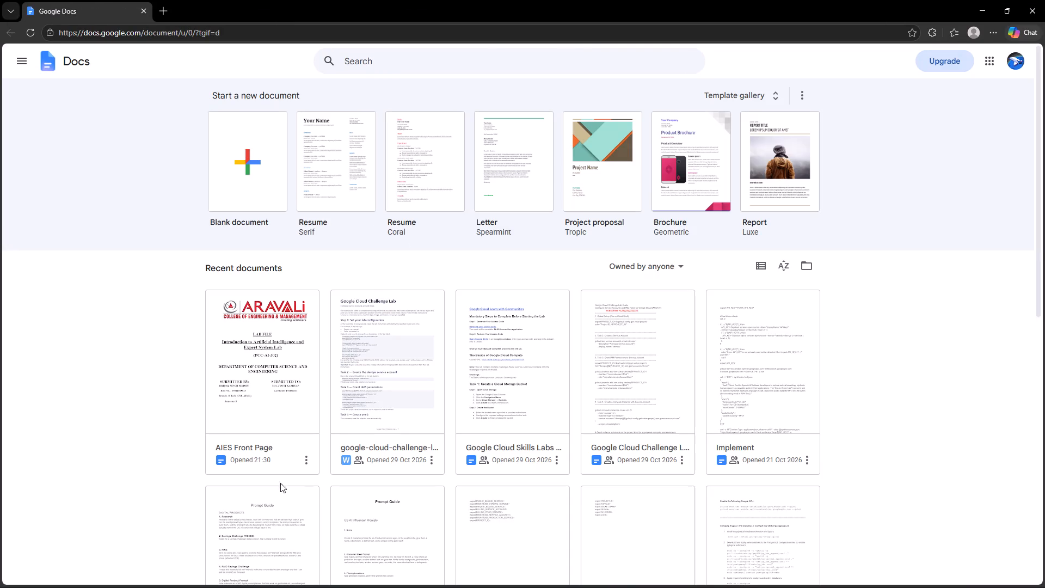
Open the "AIES Front Page" document from the recent documents.
{"action": "left_click", "coordinate": [324, 397]}
{"action": "left_click", "coordinate": [304, 397]}
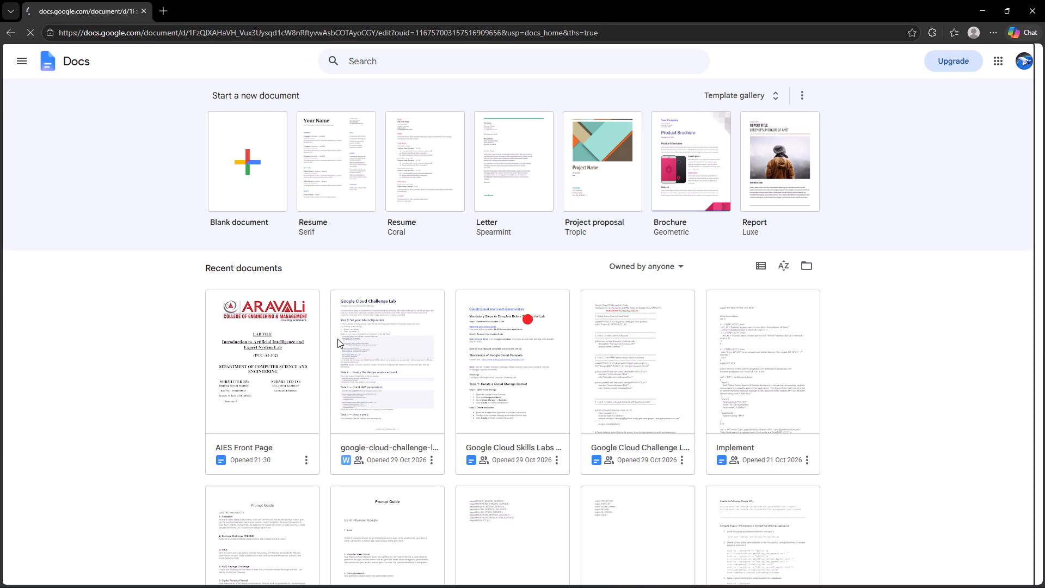
Set the "LAB FILE" heading and the "Introduction to Artificial Intelligence and Expert System Lab" title to font size 14.
{"action": "scroll", "coordinate": [528, 305], "scroll_direction": "down", "scroll_amount": 2}
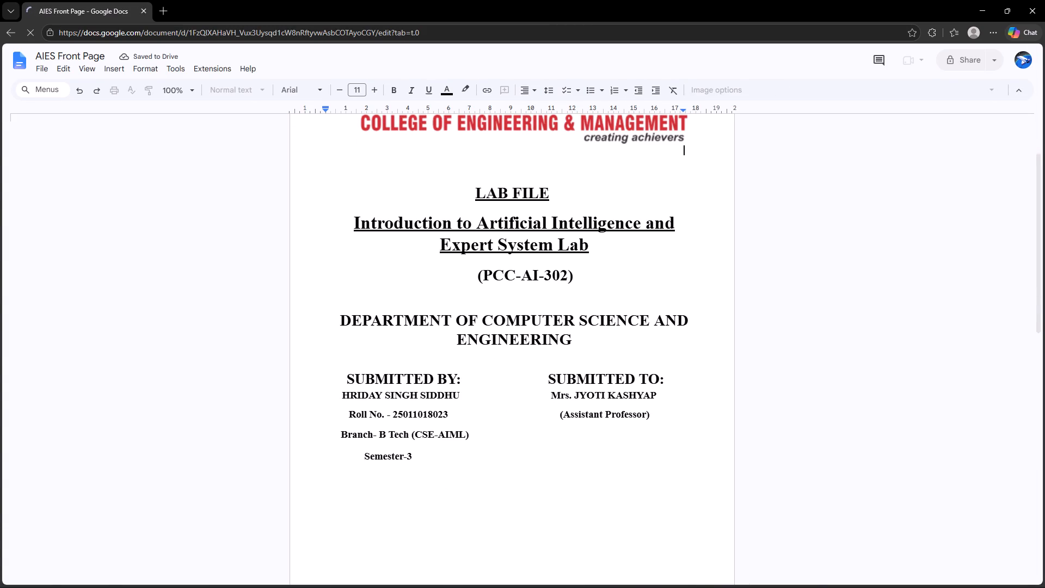
{"action": "left_click", "coordinate": [511, 209]}
{"action": "left_click", "coordinate": [478, 198]}
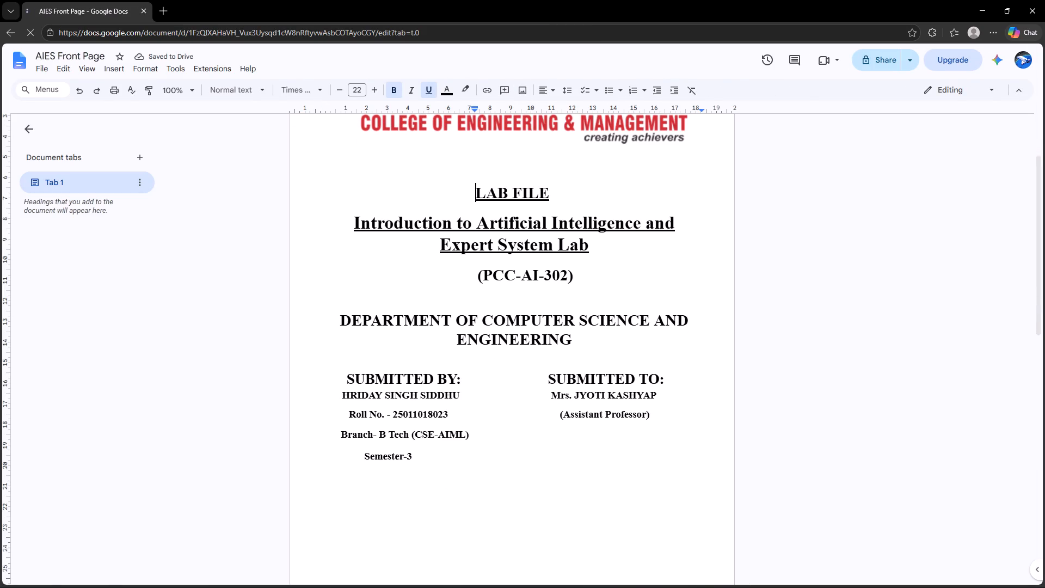
{"action": "left_click_drag", "start_coordinate": [478, 198], "coordinate": [604, 250]}
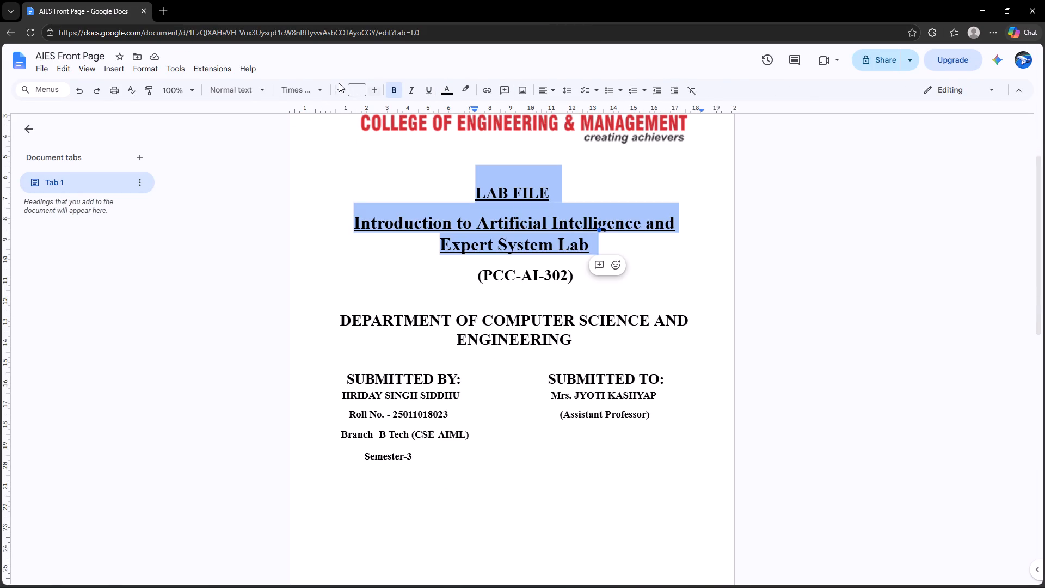
{"action": "double_click", "coordinate": [358, 89]}
{"action": "type", "text": "14"}
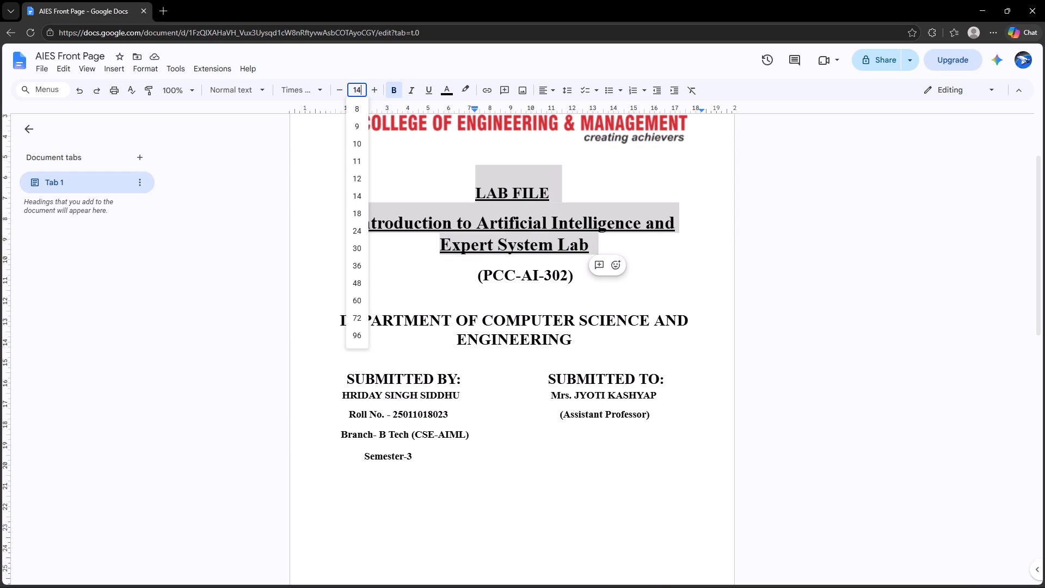
{"action": "key", "text": "Return"}
{"action": "left_click", "coordinate": [433, 186]}
Shrink the college logo at the head of the first page proportionally to about 15 cm wide.
{"action": "scroll", "coordinate": [433, 186], "scroll_direction": "up", "scroll_amount": 1}
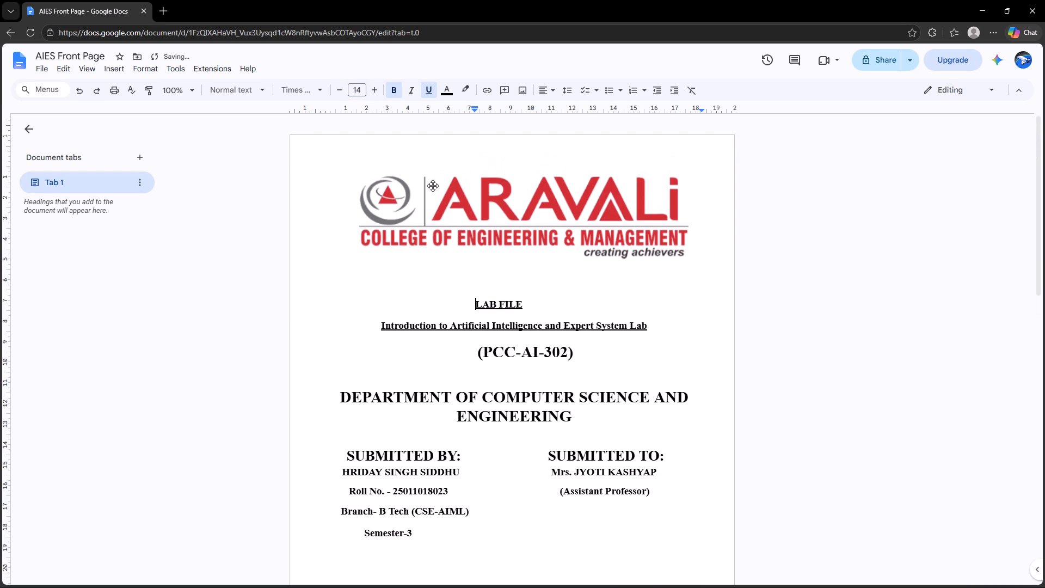
{"action": "scroll", "coordinate": [433, 186], "scroll_direction": "up", "scroll_amount": 1}
{"action": "left_click", "coordinate": [433, 186]}
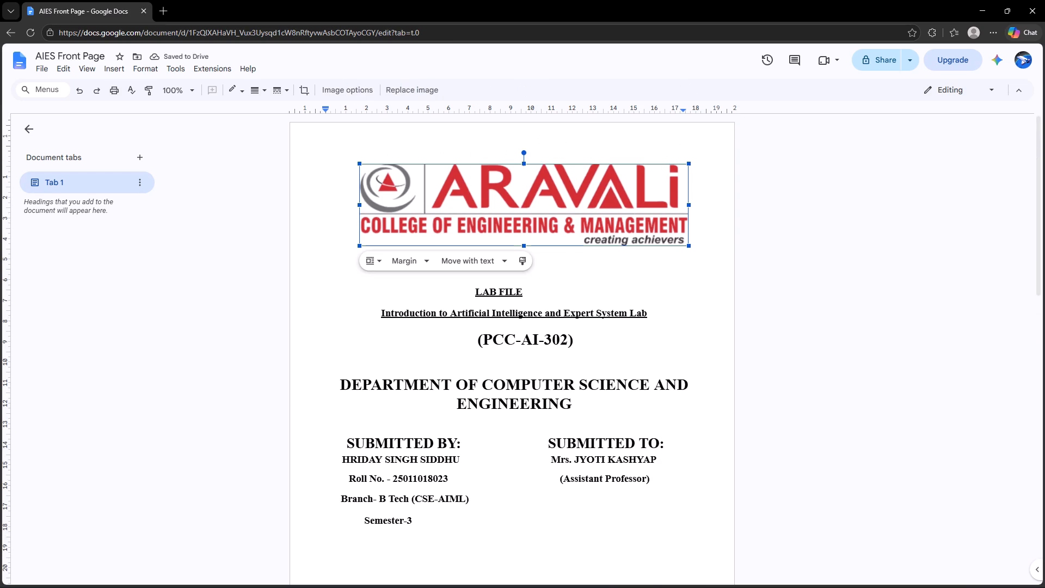
{"action": "left_click_drag", "start_coordinate": [687, 245], "coordinate": [669, 226]}
Insert a blank line between the logo and the "LAB FILE" heading.
{"action": "left_click", "coordinate": [464, 278]}
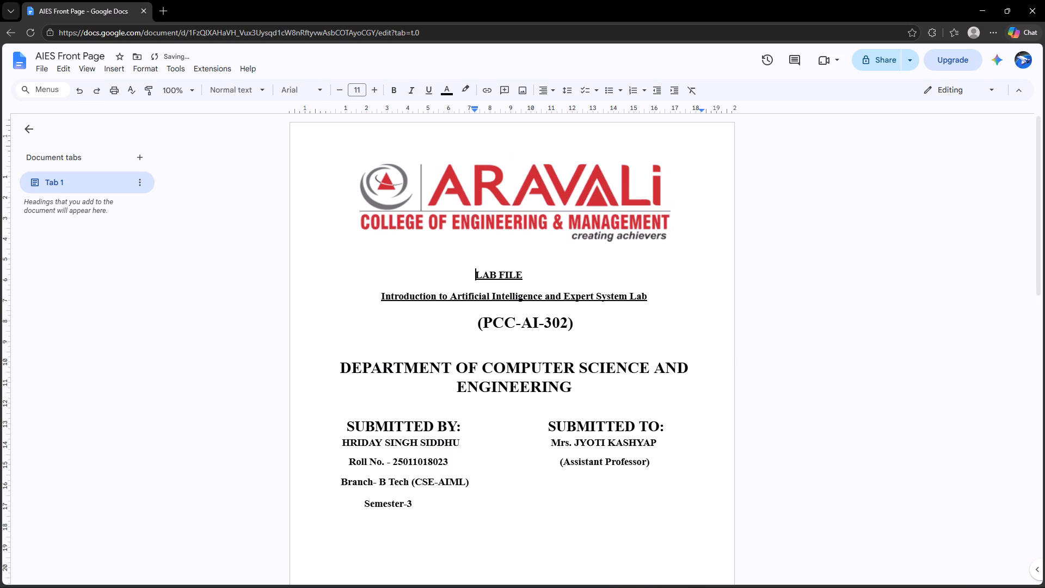
{"action": "key", "text": "Return"}
Set all first-page text from the "DEPARTMENT OF COMPUTER SCIENCE AND ENGINEERING" heading through "Semester-3" to font size 14.
{"action": "scroll", "coordinate": [464, 278], "scroll_direction": "down", "scroll_amount": 2}
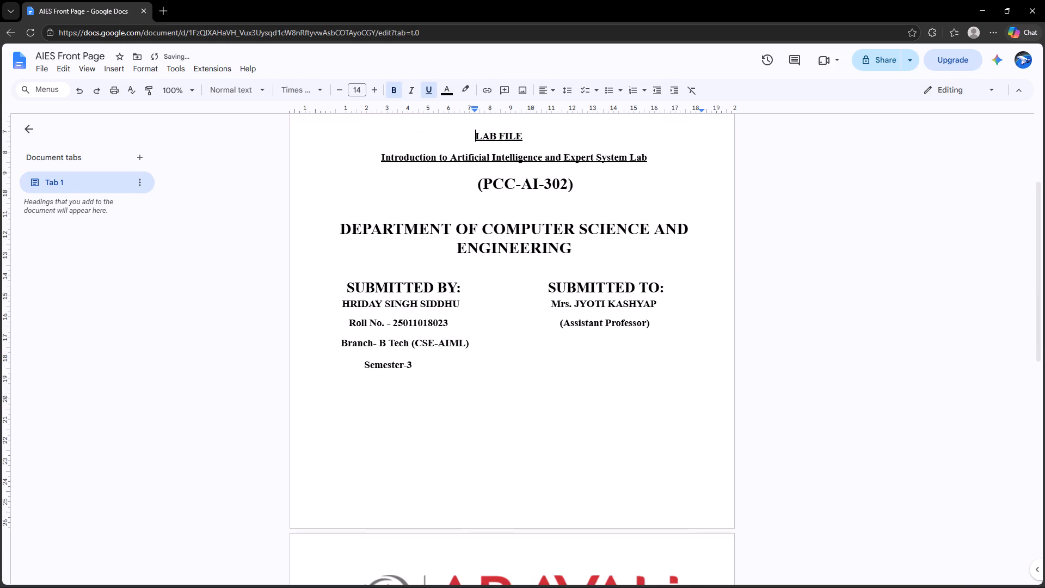
{"action": "left_click_drag", "start_coordinate": [570, 258], "coordinate": [570, 246]}
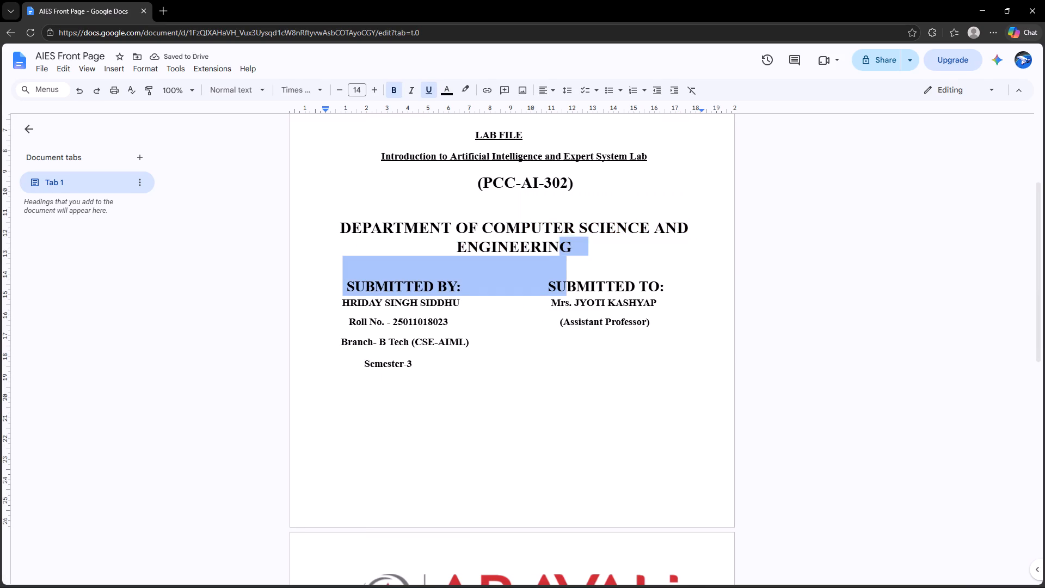
{"action": "left_click_drag", "start_coordinate": [570, 246], "coordinate": [635, 258]}
{"action": "left_click_drag", "start_coordinate": [599, 356], "coordinate": [322, 224]}
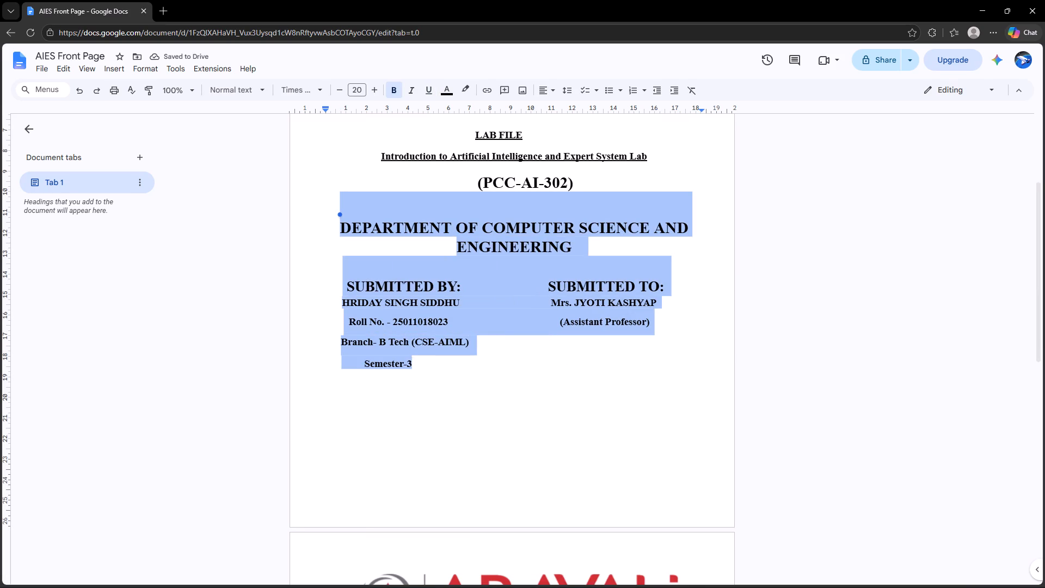
{"action": "left_click_drag", "start_coordinate": [322, 224], "coordinate": [322, 223]}
{"action": "double_click", "coordinate": [354, 91]}
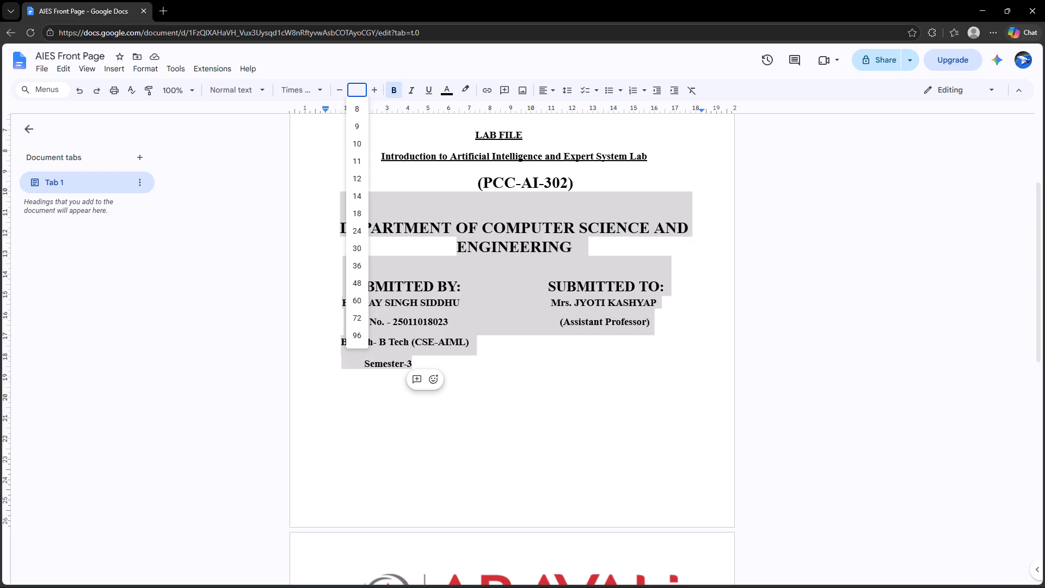
{"action": "type", "text": "15"}
{"action": "key", "text": "BackSpace"}
{"action": "key", "text": "4"}
{"action": "key", "text": "Return"}
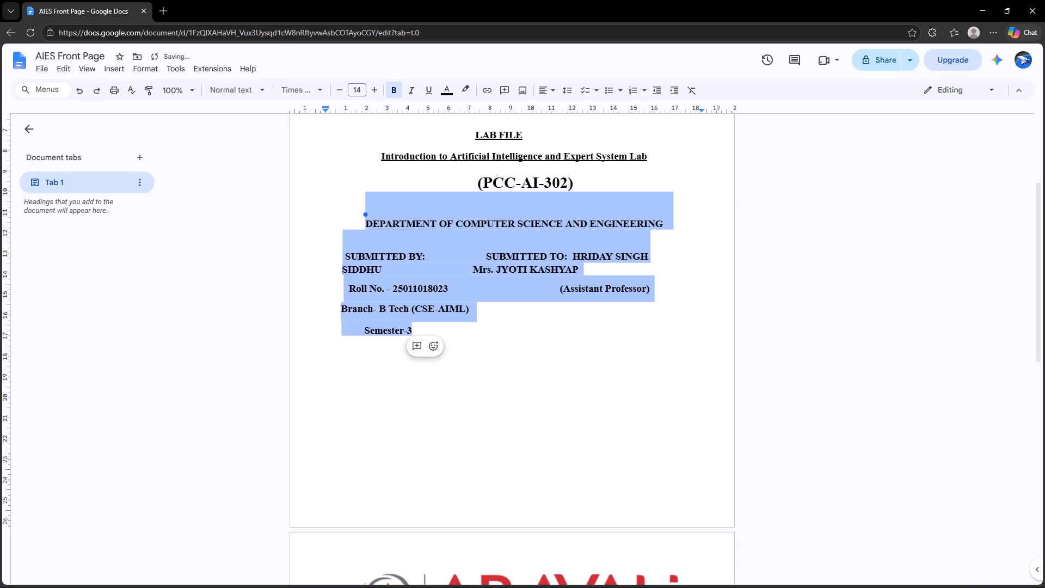
{"action": "left_click", "coordinate": [630, 301]}
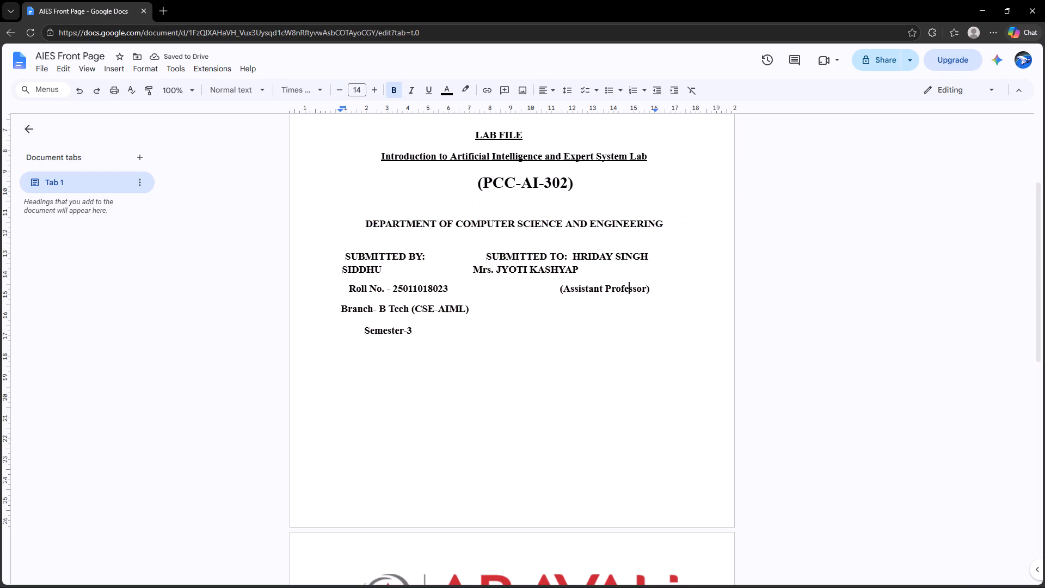
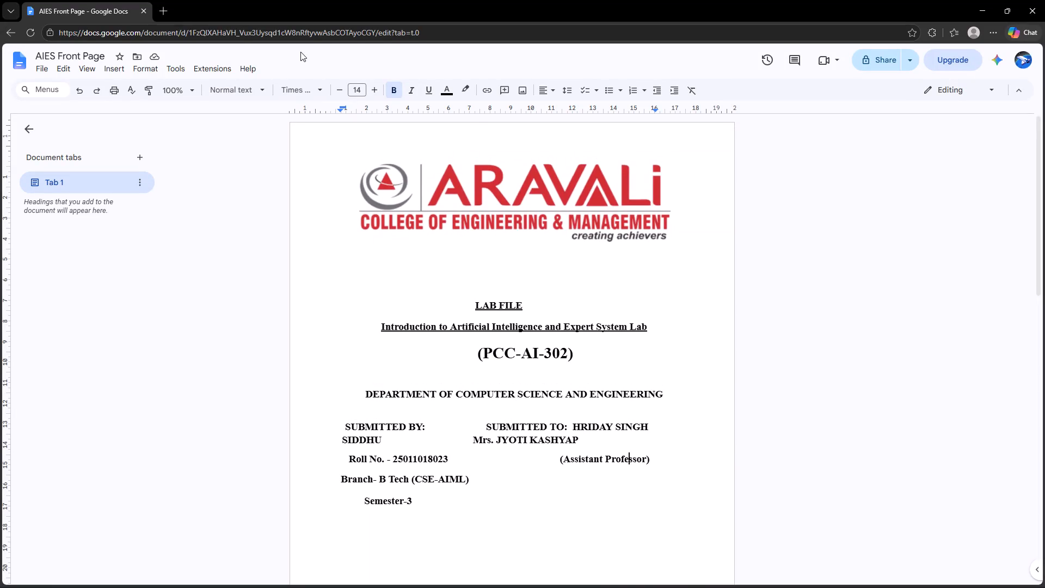
Search the web in a new tab for "JC Bose university mat lab it workshop syllabus".
{"action": "left_click", "coordinate": [169, 19]}
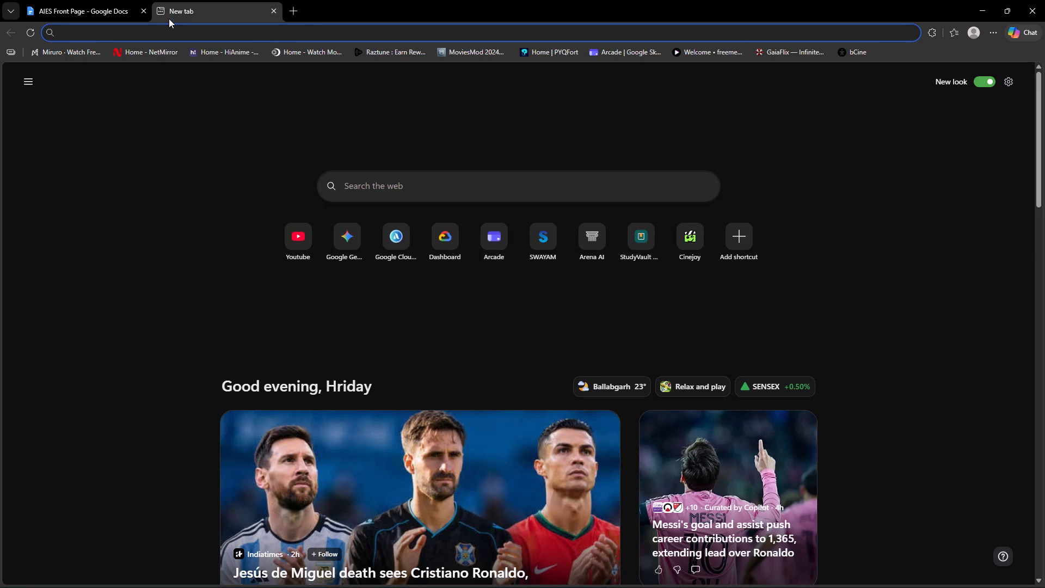
{"action": "type", "text": "JC Bose"}
{"action": "key", "text": "space"}
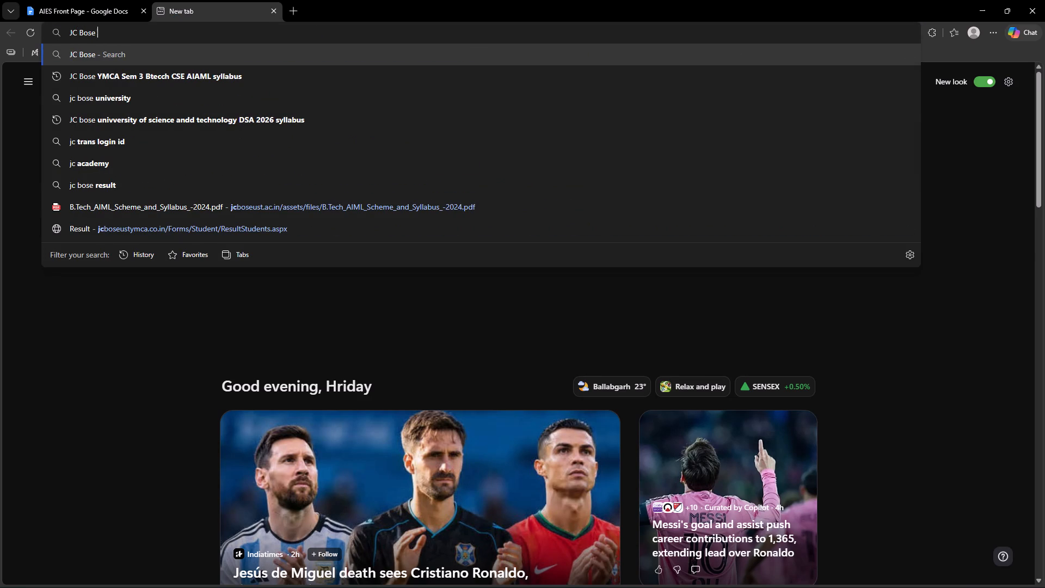
{"action": "type", "text": "university mat lab it workshop"}
{"action": "key", "text": "space"}
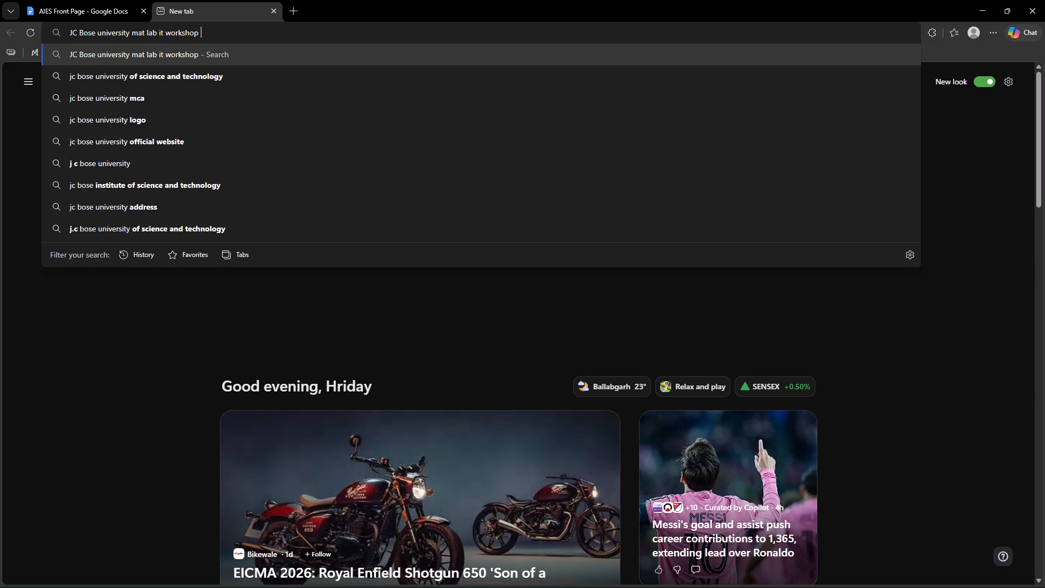
{"action": "type", "text": "syllabus"}
{"action": "key", "text": "Return"}
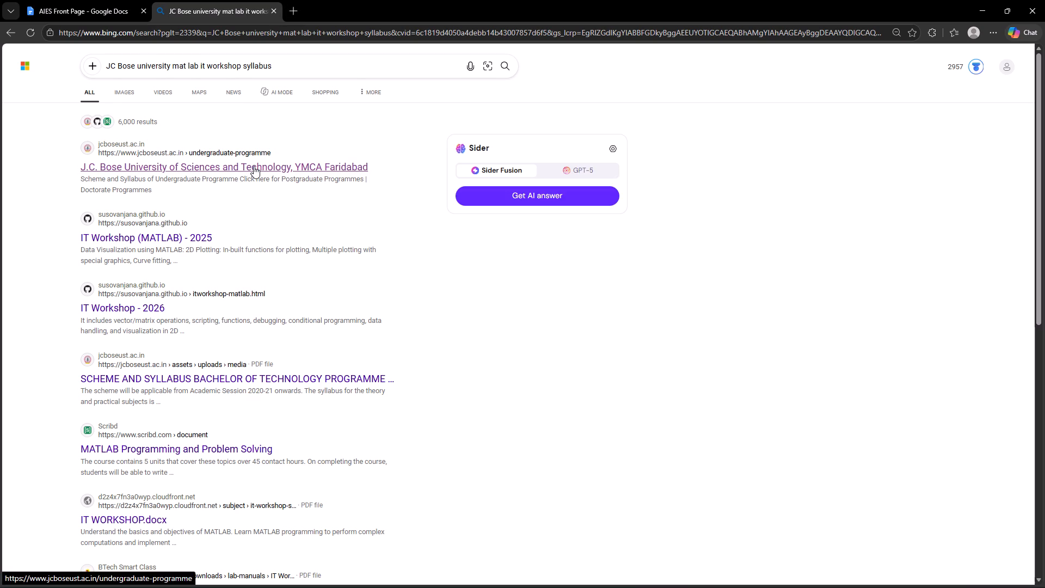
Examine the Semester-3 course codes and titles in the jcboseust.ac.in B.Tech scheme and syllabus PDF, and return to the AIES front page document.
{"action": "left_click", "coordinate": [338, 372]}
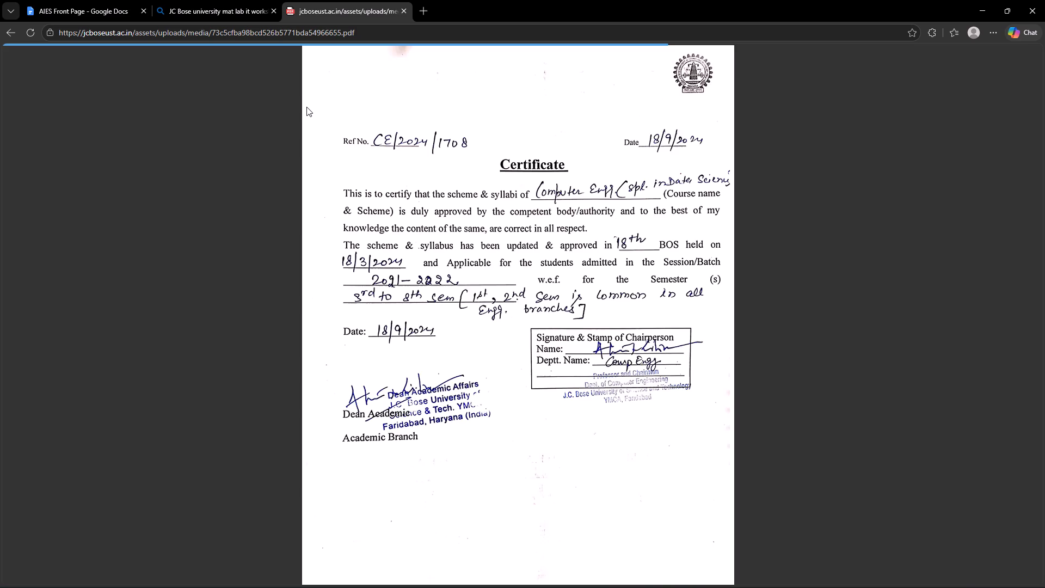
{"action": "scroll", "coordinate": [416, 402], "scroll_direction": "down", "scroll_amount": 20}
{"action": "scroll", "coordinate": [416, 402], "scroll_direction": "down", "scroll_amount": 16}
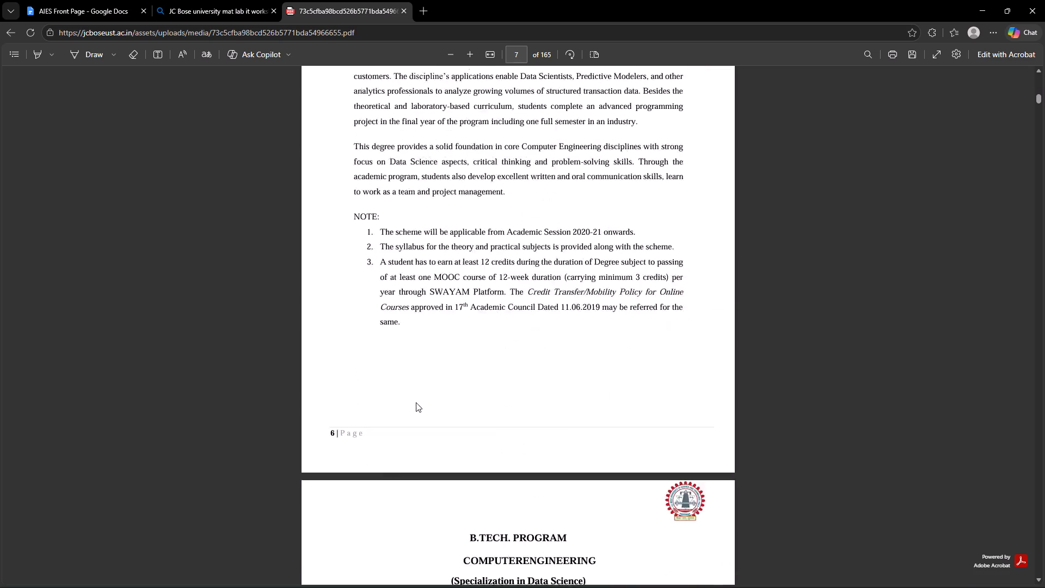
{"action": "scroll", "coordinate": [416, 402], "scroll_direction": "down", "scroll_amount": 20}
{"action": "scroll", "coordinate": [416, 402], "scroll_direction": "down", "scroll_amount": 4}
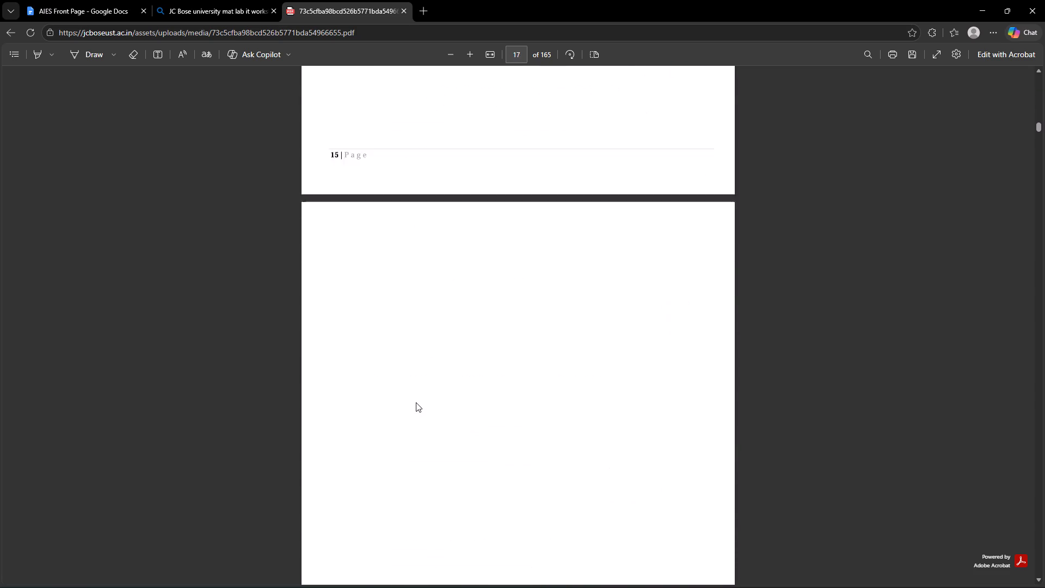
{"action": "scroll", "coordinate": [416, 402], "scroll_direction": "down", "scroll_amount": 16}
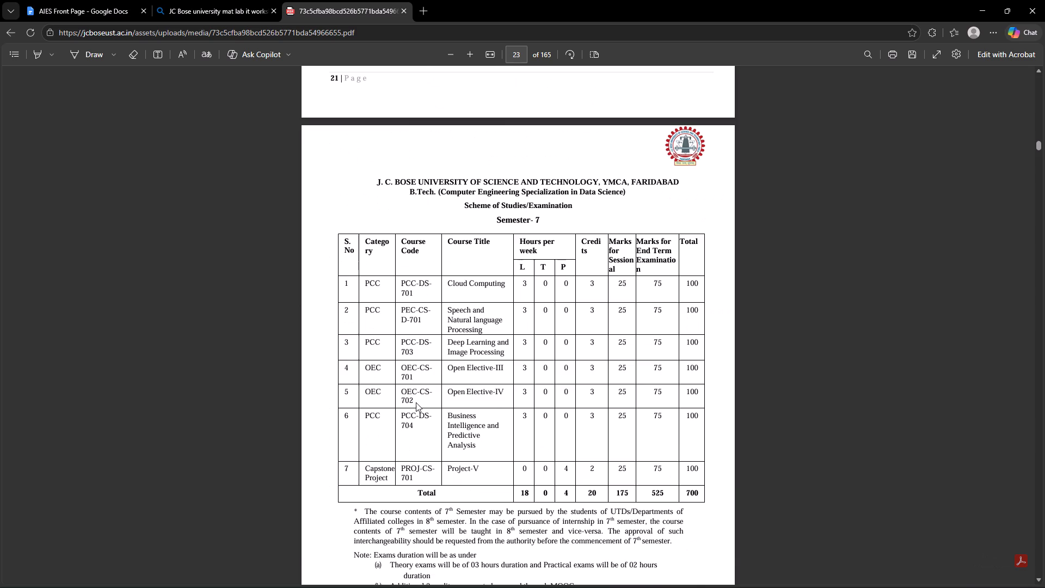
{"action": "scroll", "coordinate": [416, 402], "scroll_direction": "down", "scroll_amount": 6}
{"action": "scroll", "coordinate": [416, 402], "scroll_direction": "up", "scroll_amount": 8}
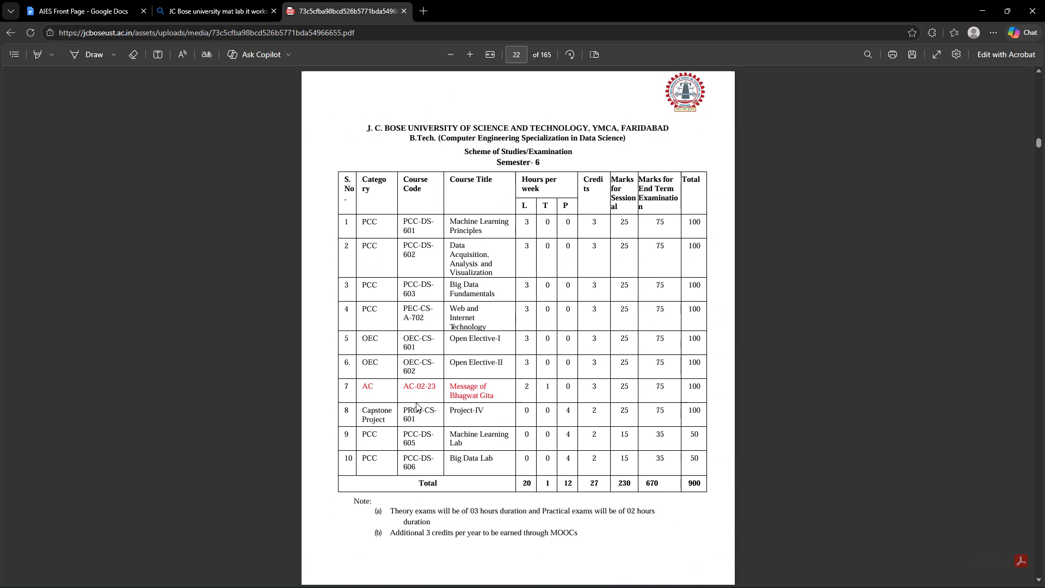
{"action": "scroll", "coordinate": [416, 402], "scroll_direction": "up", "scroll_amount": 12}
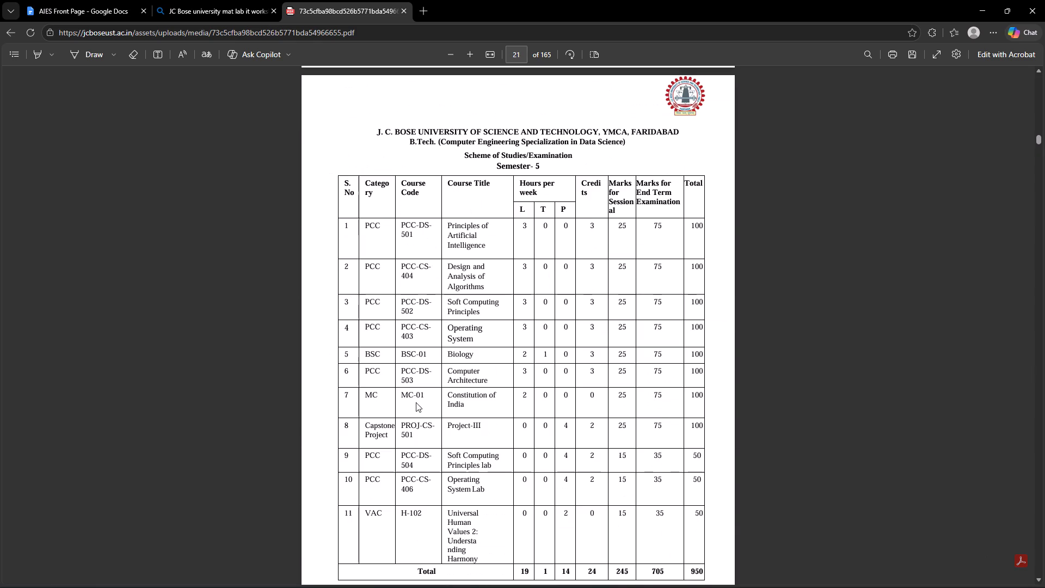
{"action": "scroll", "coordinate": [416, 402], "scroll_direction": "up", "scroll_amount": 9}
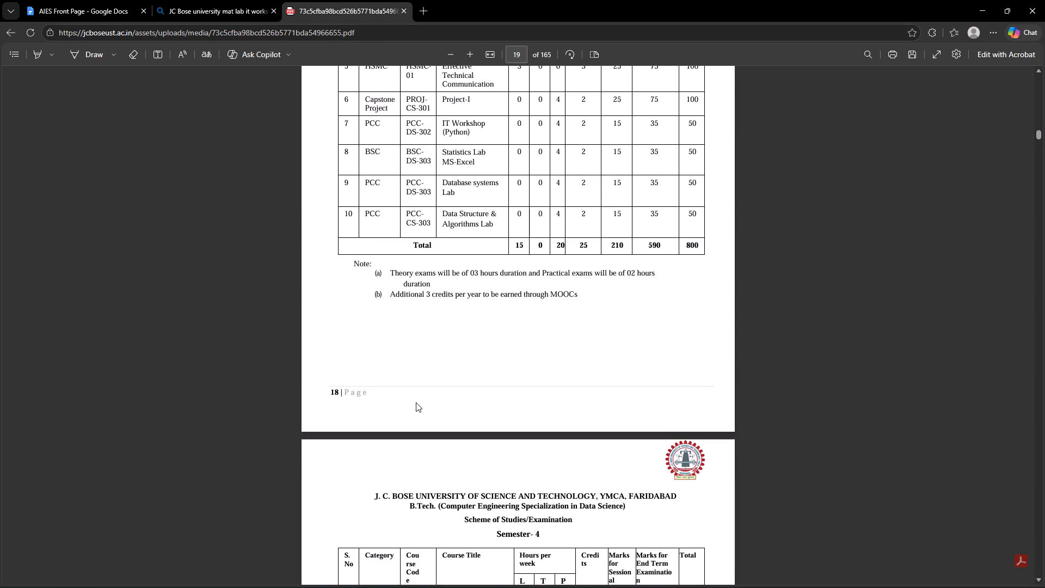
{"action": "scroll", "coordinate": [416, 402], "scroll_direction": "up", "scroll_amount": 2}
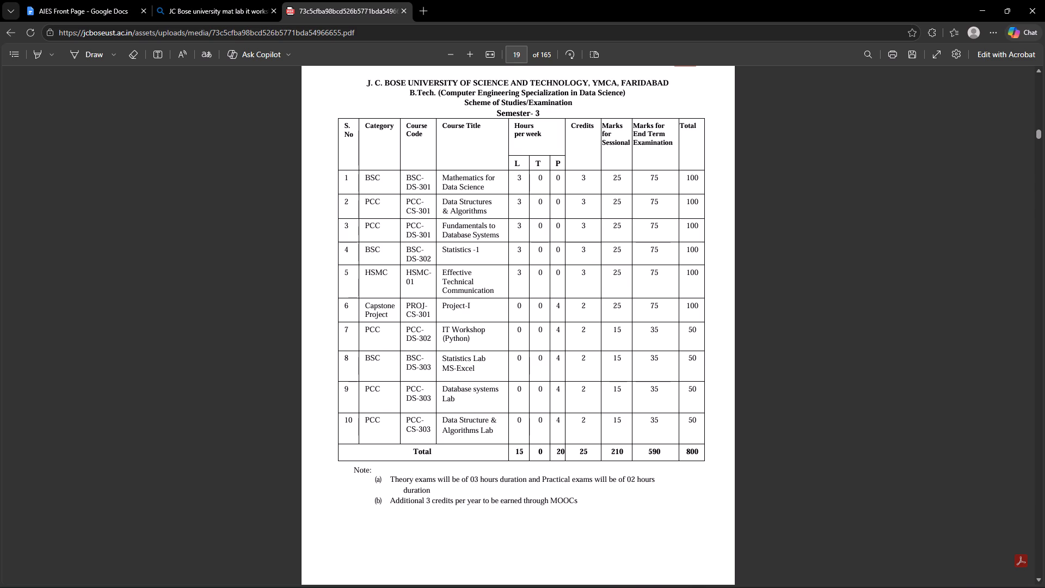
{"action": "left_click", "coordinate": [402, 9]}
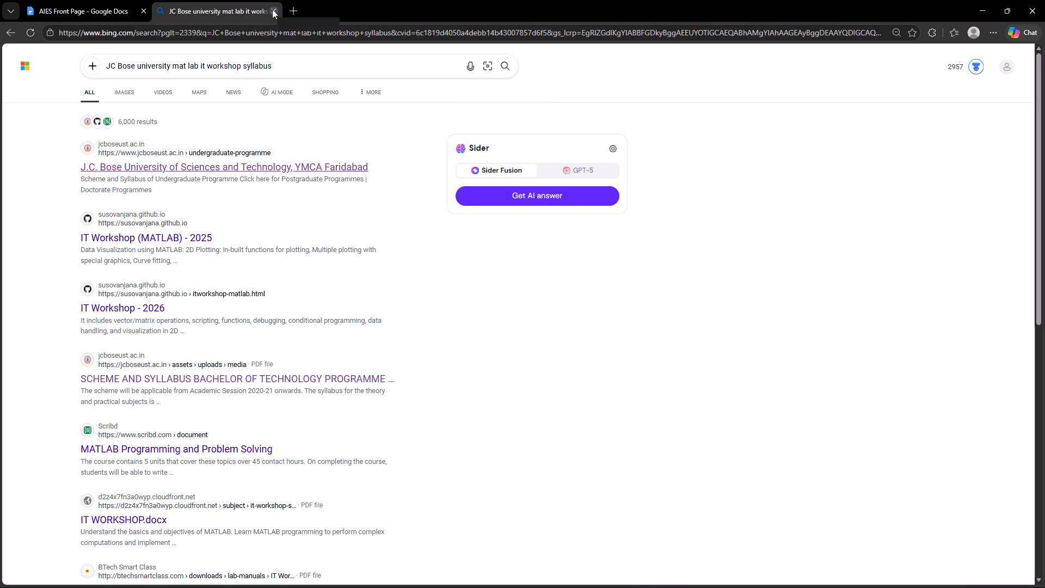
{"action": "left_click", "coordinate": [272, 9]}
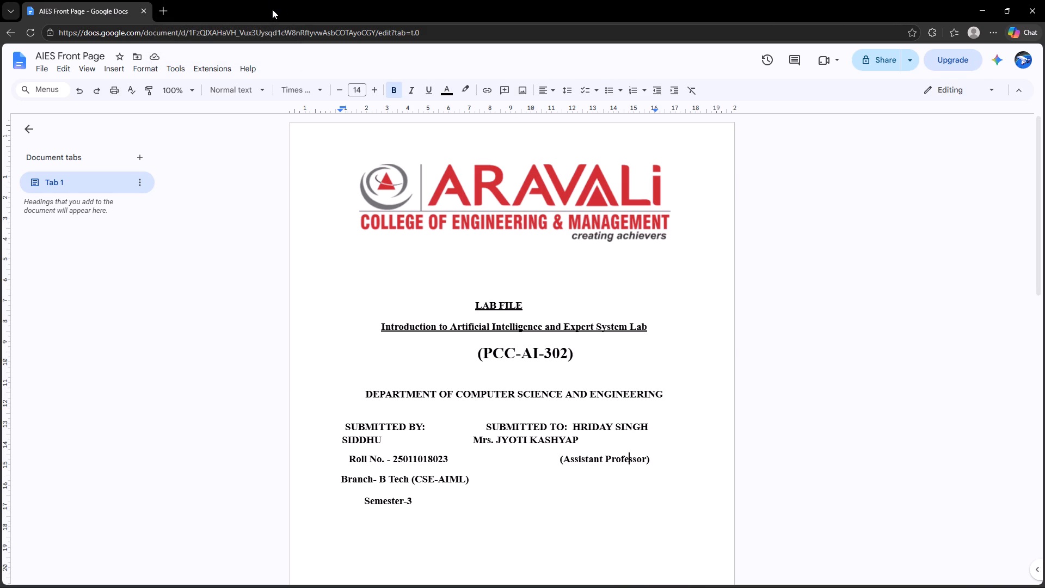
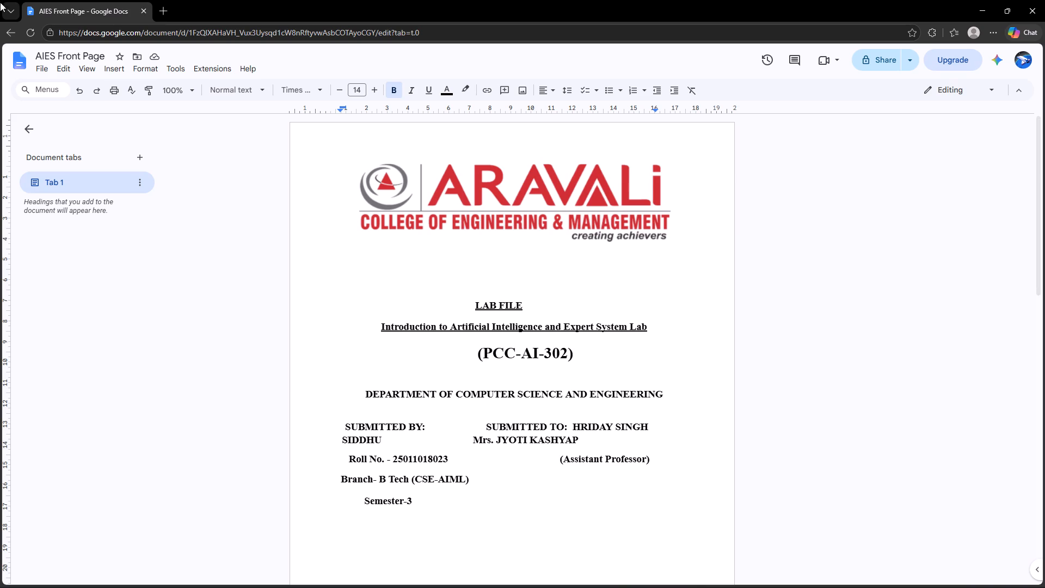
Reopen the B.Tech AIML Scheme and Syllabus 2024 PDF from the browsing history.
{"action": "left_click", "coordinate": [994, 36]}
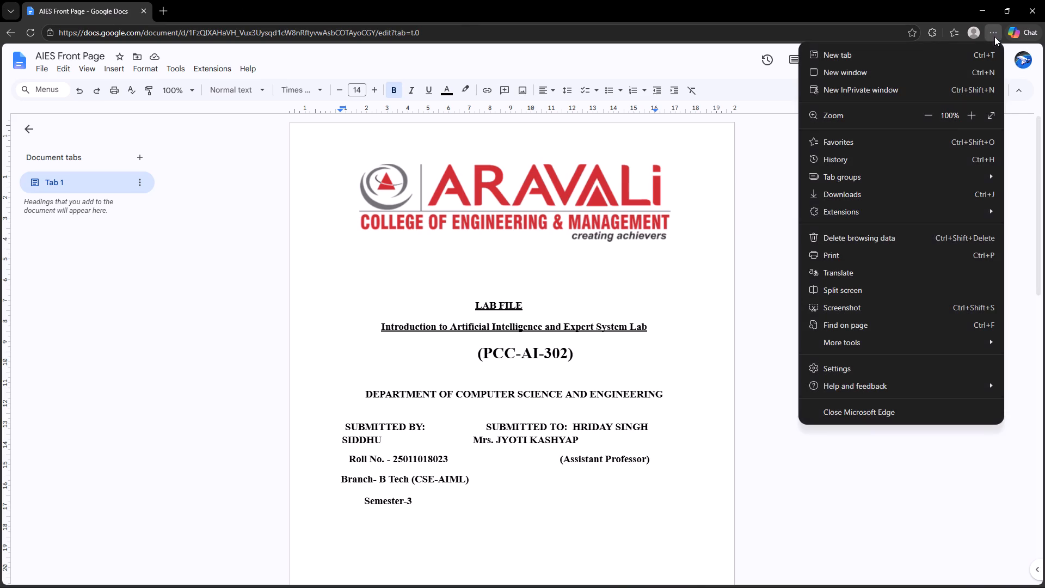
{"action": "left_click", "coordinate": [853, 162]}
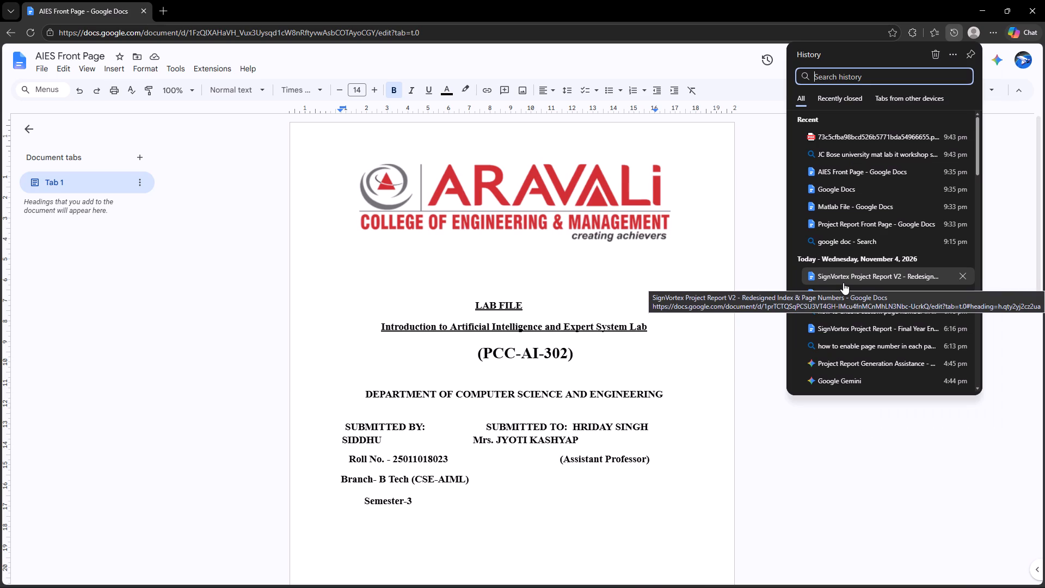
{"action": "scroll", "coordinate": [843, 283], "scroll_direction": "down", "scroll_amount": 2}
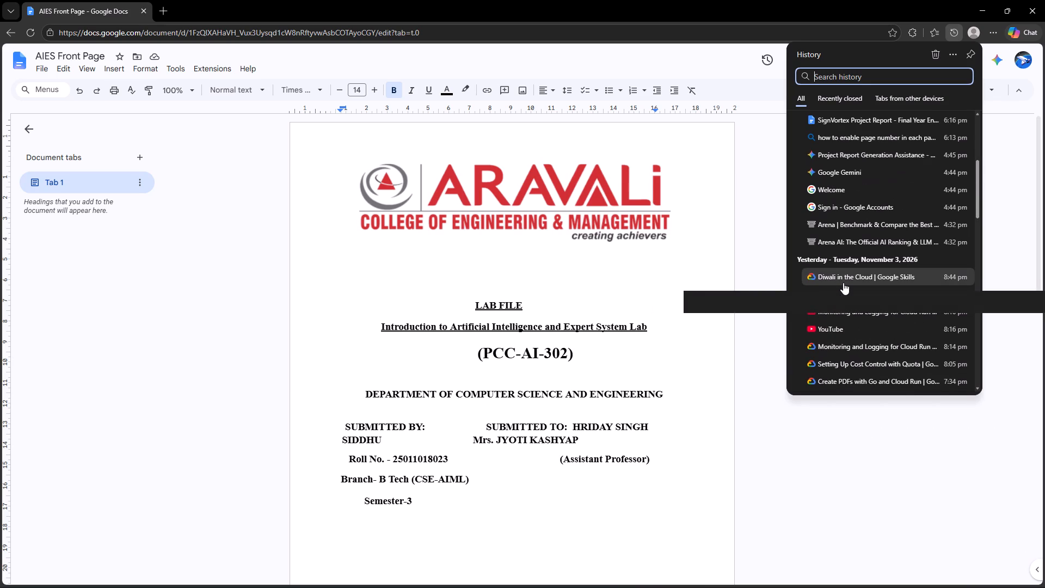
{"action": "scroll", "coordinate": [843, 283], "scroll_direction": "down", "scroll_amount": 3}
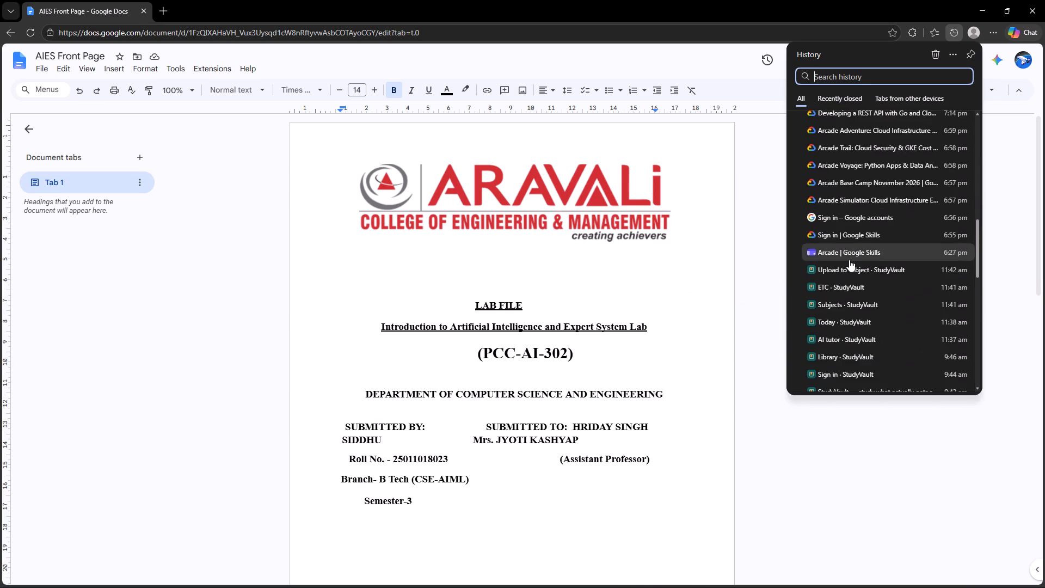
{"action": "scroll", "coordinate": [878, 188], "scroll_direction": "down", "scroll_amount": 3}
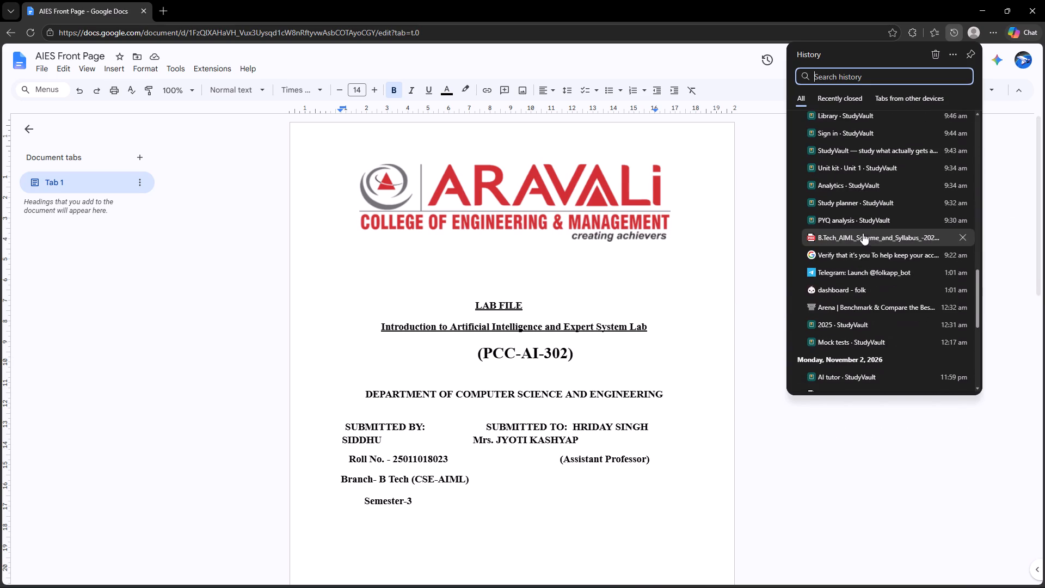
{"action": "left_click", "coordinate": [862, 234]}
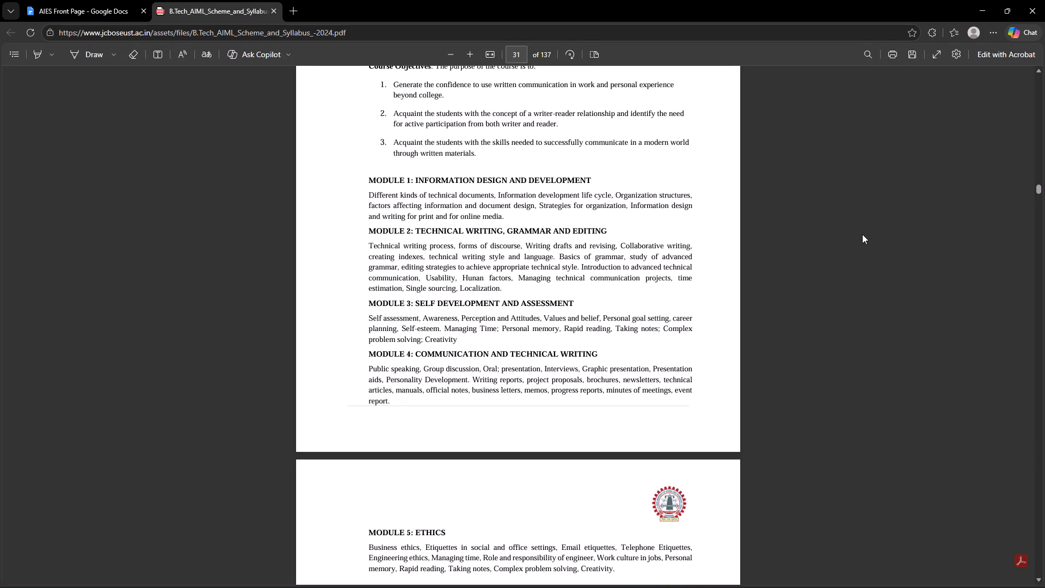
Find the IT Workshop course page in the syllabus PDF and copy its code, PCC-CS-302.
{"action": "scroll", "coordinate": [862, 234], "scroll_direction": "down", "scroll_amount": 8}
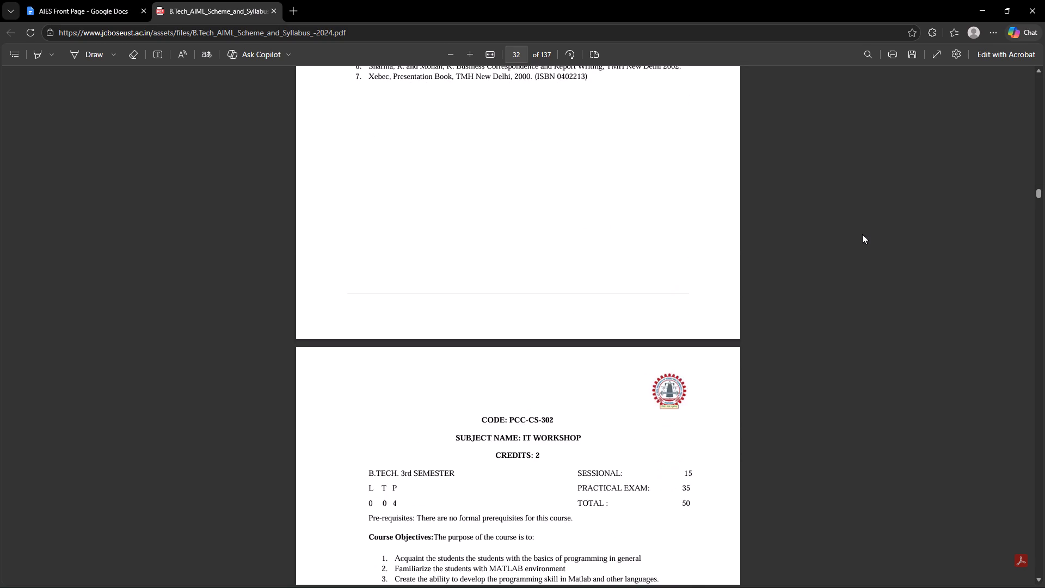
{"action": "left_click", "coordinate": [862, 234]}
{"action": "scroll", "coordinate": [862, 234], "scroll_direction": "down", "scroll_amount": 3}
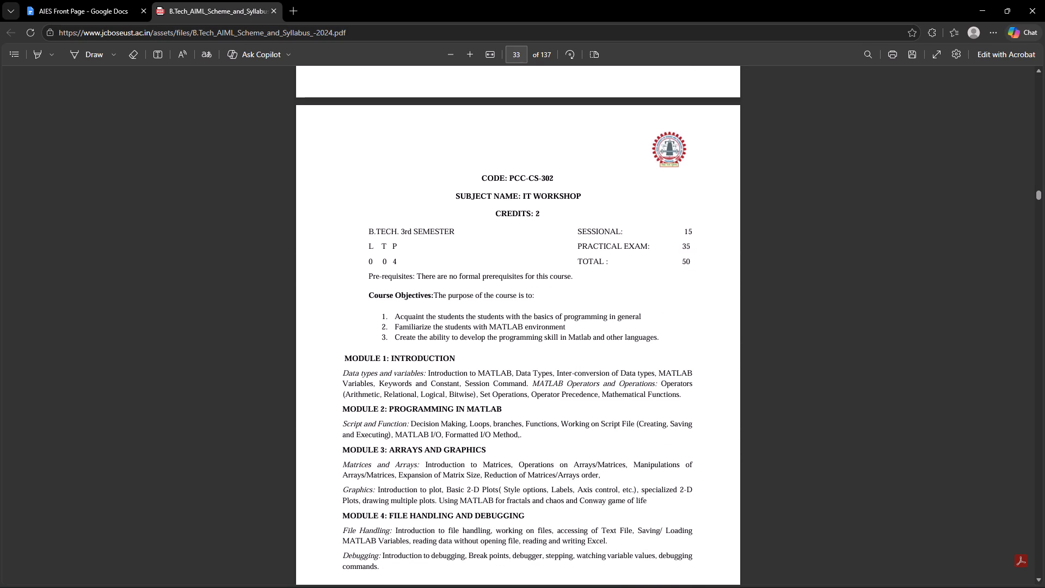
{"action": "left_click_drag", "start_coordinate": [510, 178], "coordinate": [555, 175]}
{"action": "key", "text": "ctrl+c"}
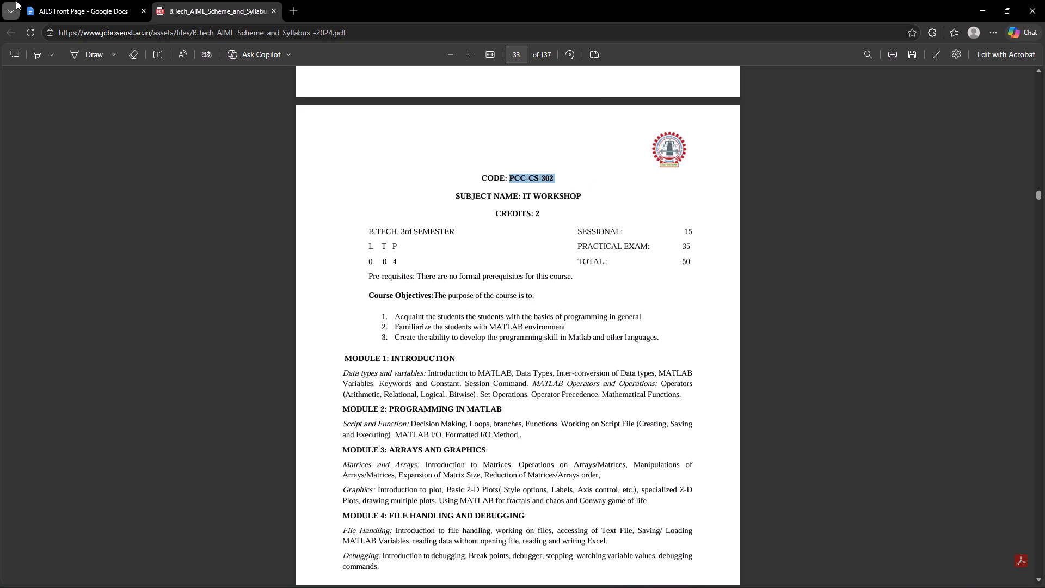
In the AIES Front Page document, replace the first page's course code (PCC-AI-302) with the copied PCC-CS-302.
{"action": "left_click", "coordinate": [84, 0]}
{"action": "scroll", "coordinate": [439, 354], "scroll_direction": "down", "scroll_amount": 3}
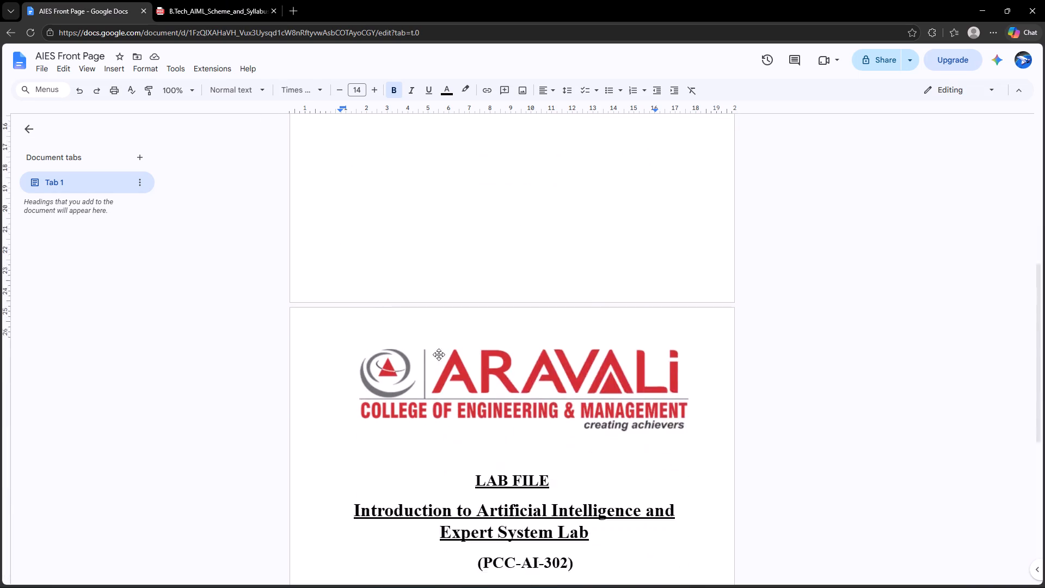
{"action": "scroll", "coordinate": [439, 354], "scroll_direction": "down", "scroll_amount": 7}
{"action": "scroll", "coordinate": [439, 354], "scroll_direction": "up", "scroll_amount": 8}
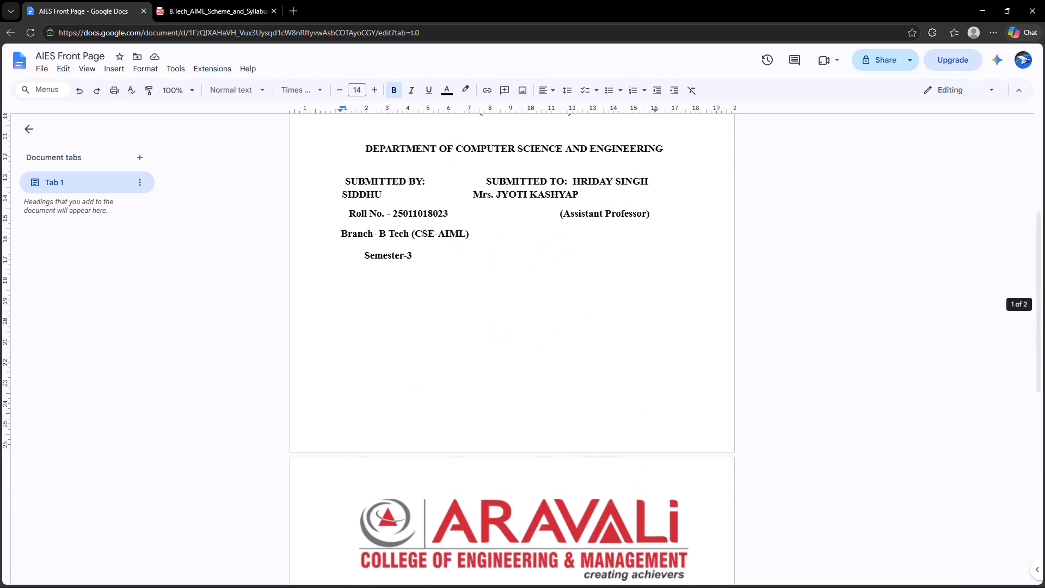
{"action": "scroll", "coordinate": [439, 354], "scroll_direction": "up", "scroll_amount": 4}
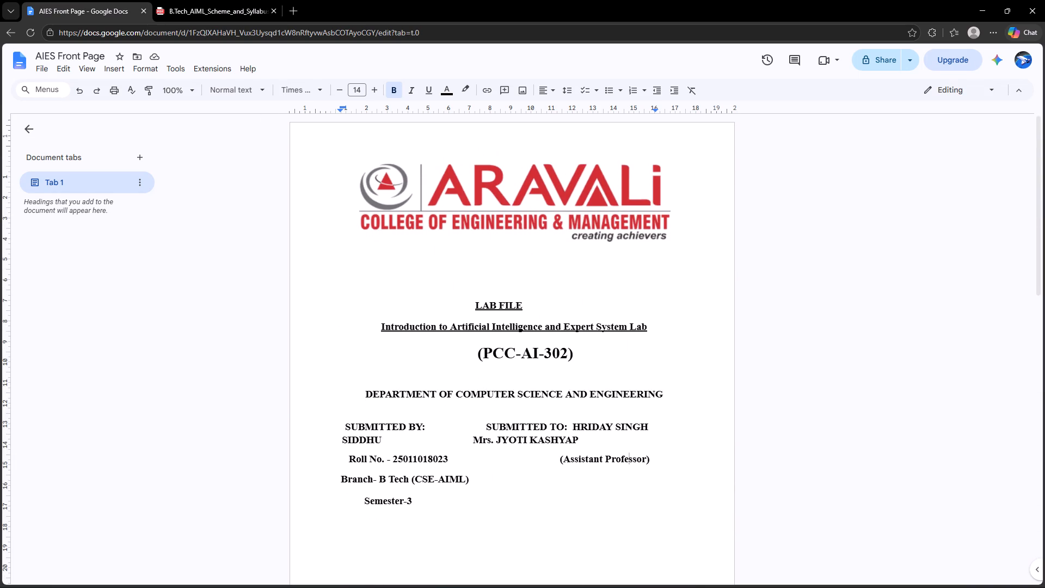
{"action": "left_click_drag", "start_coordinate": [474, 353], "coordinate": [572, 356]}
{"action": "key", "text": "ctrl+v"}
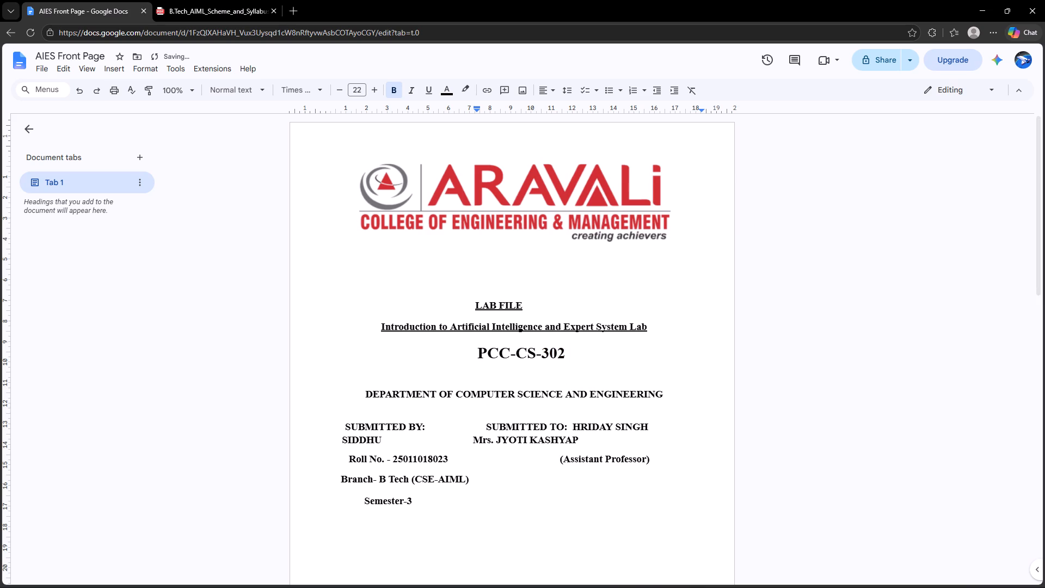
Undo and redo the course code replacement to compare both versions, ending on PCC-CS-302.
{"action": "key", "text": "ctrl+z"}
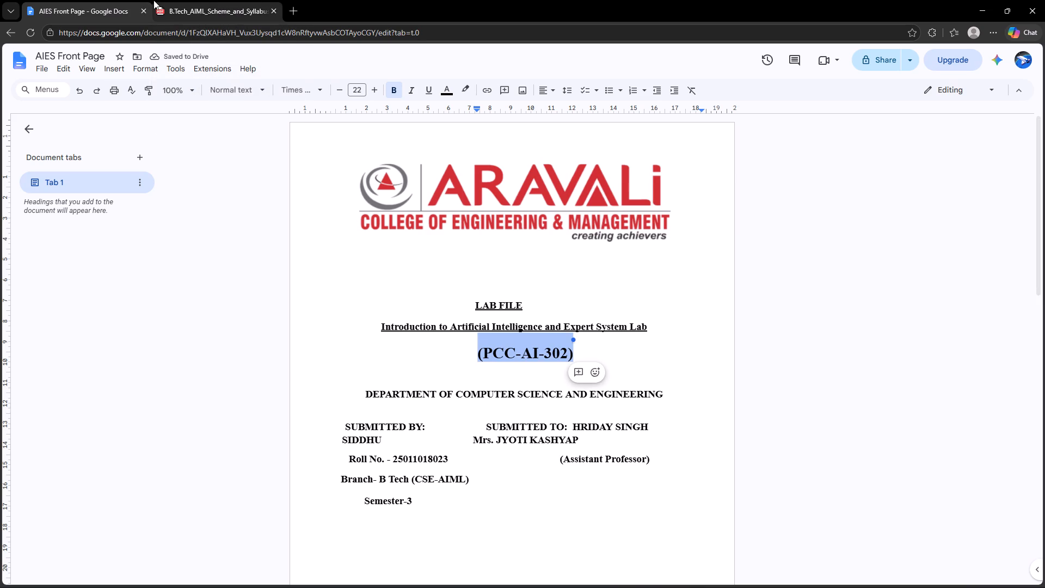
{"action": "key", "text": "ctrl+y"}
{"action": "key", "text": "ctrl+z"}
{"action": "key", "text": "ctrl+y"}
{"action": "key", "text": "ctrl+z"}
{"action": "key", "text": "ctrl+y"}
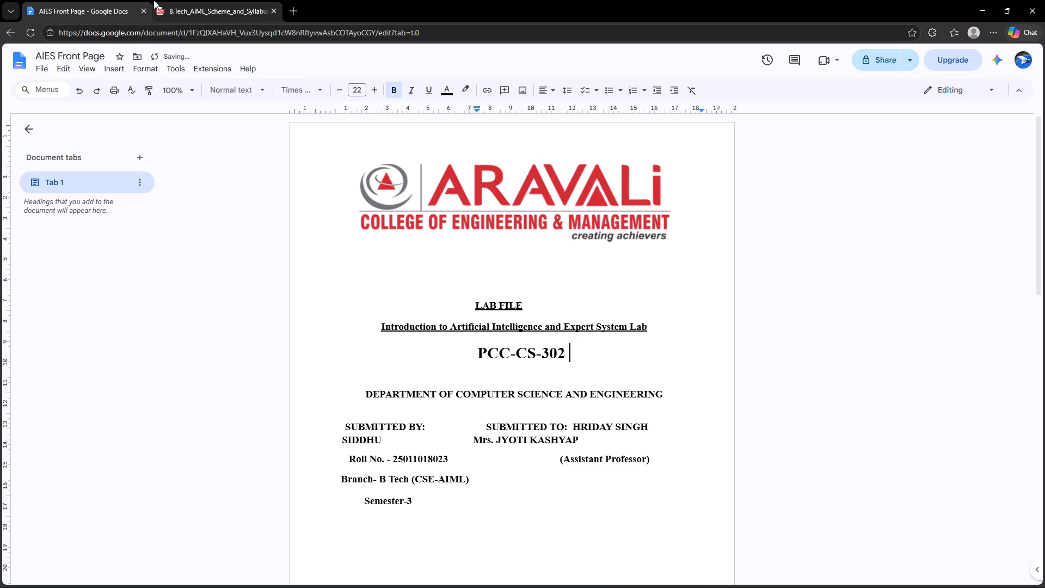
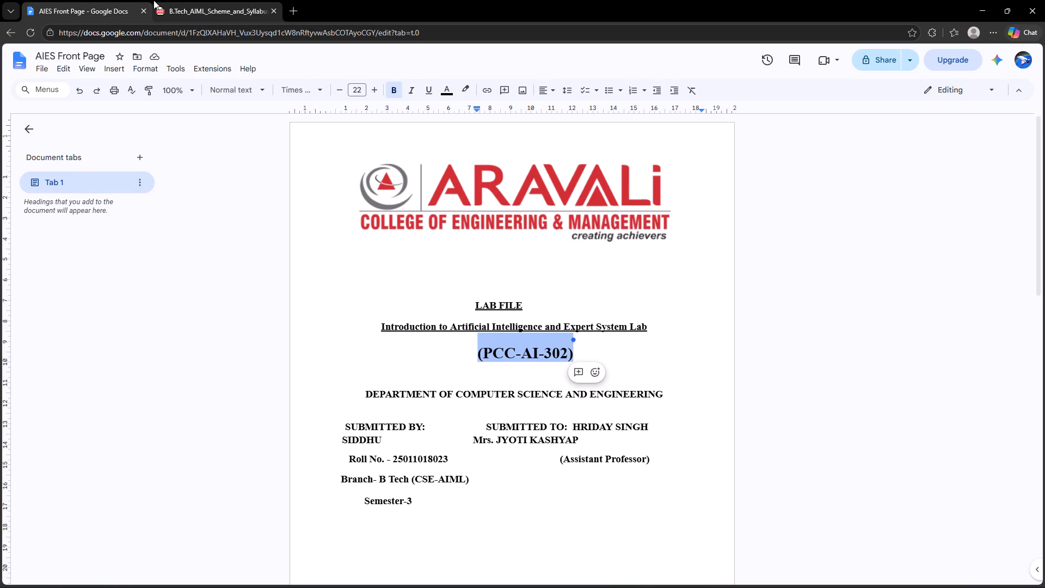
Review the IT Workshop course page and the course outcomes page after it in the syllabus PDF.
{"action": "left_click", "coordinate": [167, 2]}
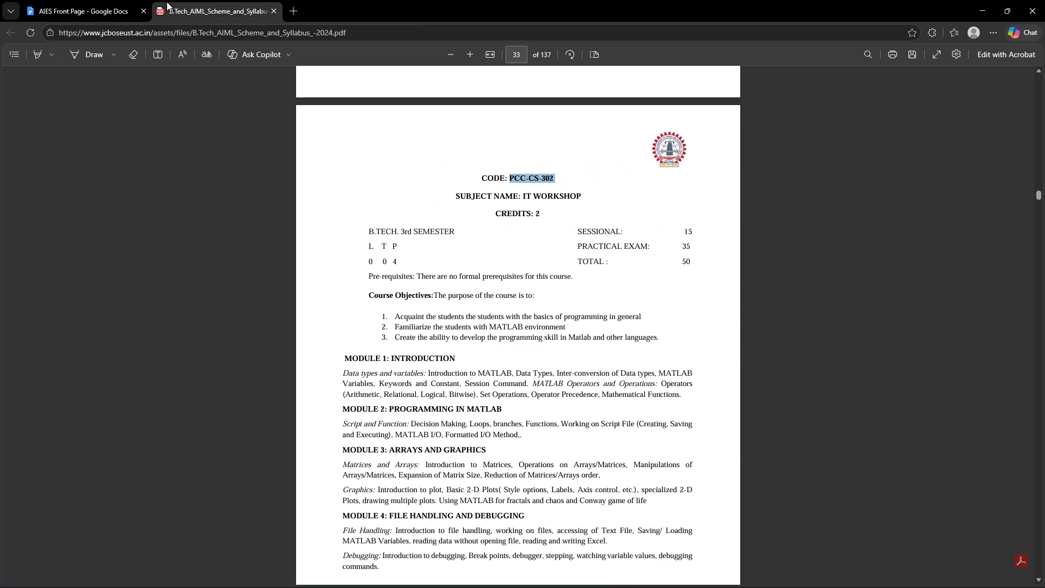
{"action": "scroll", "coordinate": [335, 215], "scroll_direction": "down", "scroll_amount": 4}
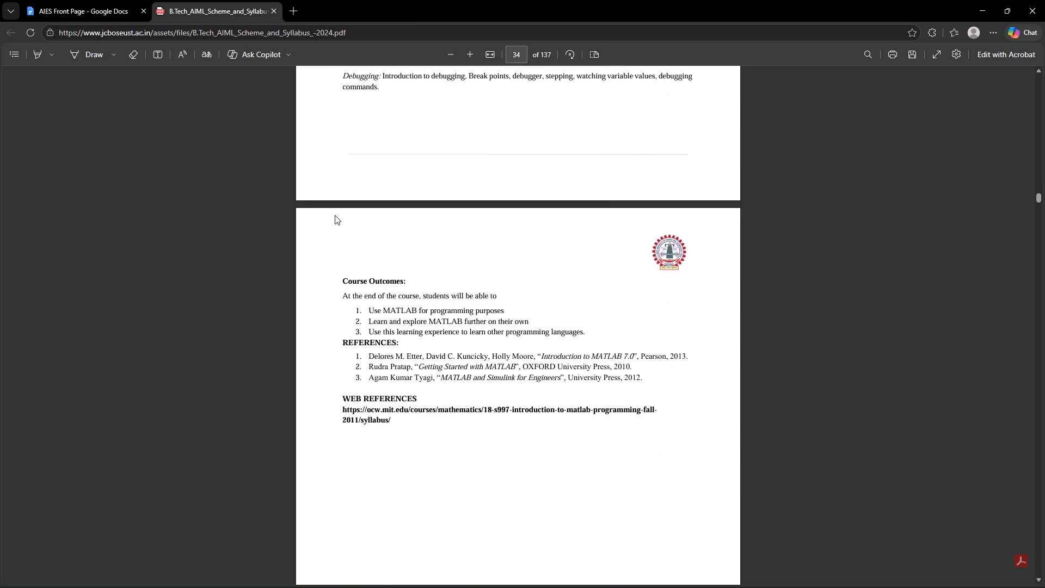
{"action": "scroll", "coordinate": [335, 215], "scroll_direction": "down", "scroll_amount": 1}
{"action": "scroll", "coordinate": [335, 215], "scroll_direction": "up", "scroll_amount": 5}
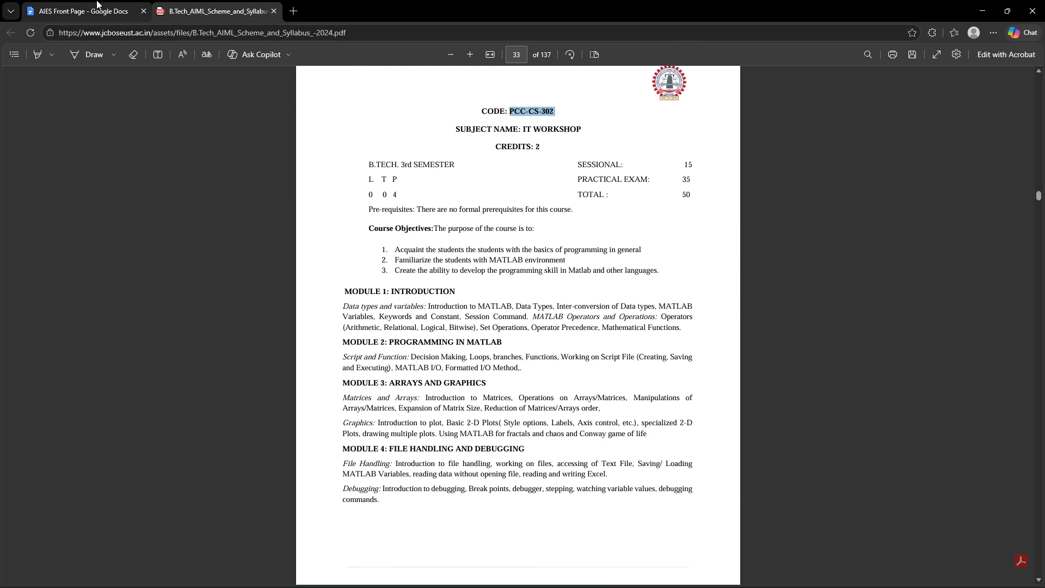
In the AIES Front Page document, reduce the first page's course code (PCC-AI-302) to font size 14.
{"action": "left_click", "coordinate": [96, 0]}
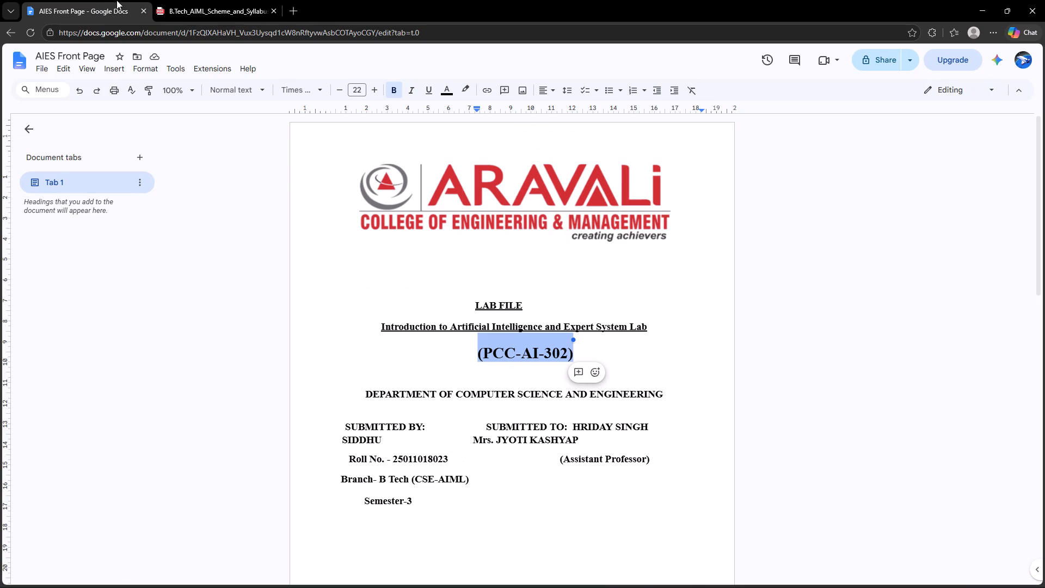
{"action": "scroll", "coordinate": [228, 195], "scroll_direction": "down", "scroll_amount": 1}
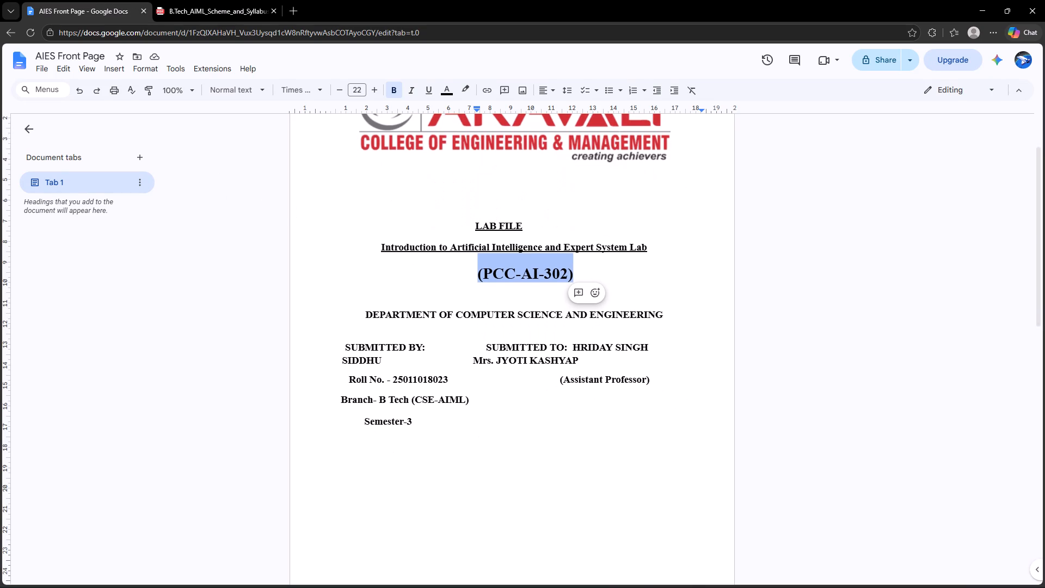
{"action": "key", "text": "ctrl+shift+comma"}
{"action": "key", "text": "ctrl+shift+comma"}
{"action": "key", "text": "ctrl+shift+comma"}
{"action": "key", "text": "ctrl+shift+comma"}
{"action": "key", "text": "ctrl+shift+comma"}
{"action": "key", "text": "ctrl+shift+comma"}
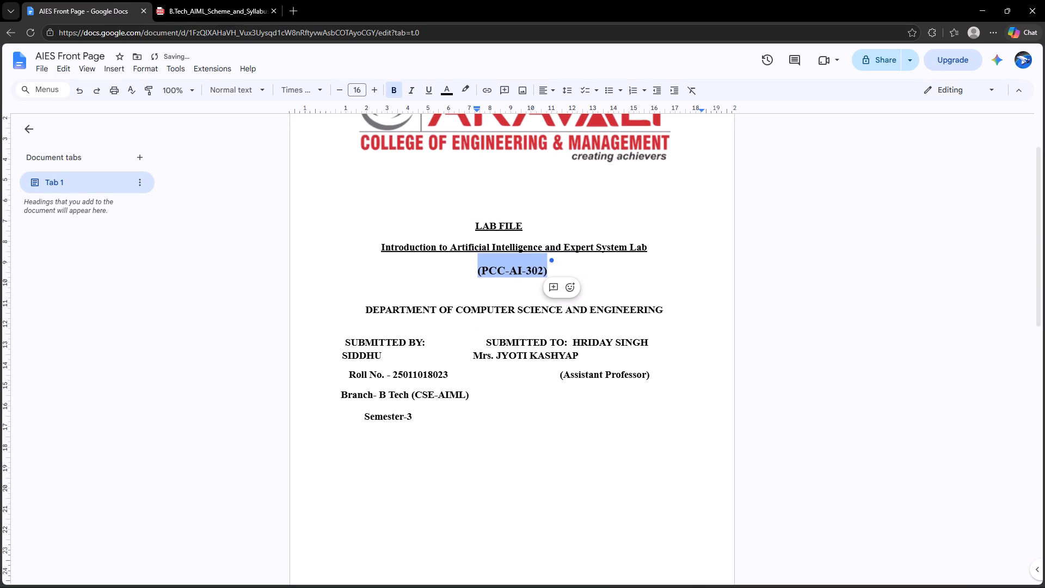
{"action": "key", "text": "ctrl+shift+comma"}
{"action": "key", "text": "ctrl+shift+comma"}
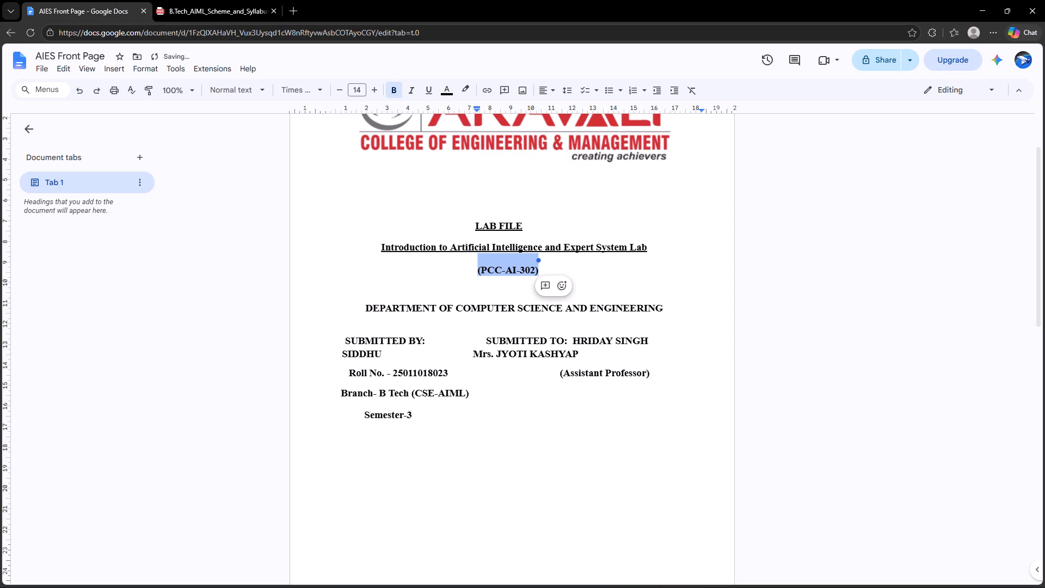
Replace the first page's title, Introduction to Artificial Intelligence and Expert System Lab, with IT WORKSHOP, keeping the course code on its own line.
{"action": "left_click", "coordinate": [374, 244]}
{"action": "left_click_drag", "start_coordinate": [374, 244], "coordinate": [651, 244]}
{"action": "key", "text": "BackSpace"}
{"action": "type", "text": "IT WORKSHOP"}
{"action": "key", "text": "Return"}
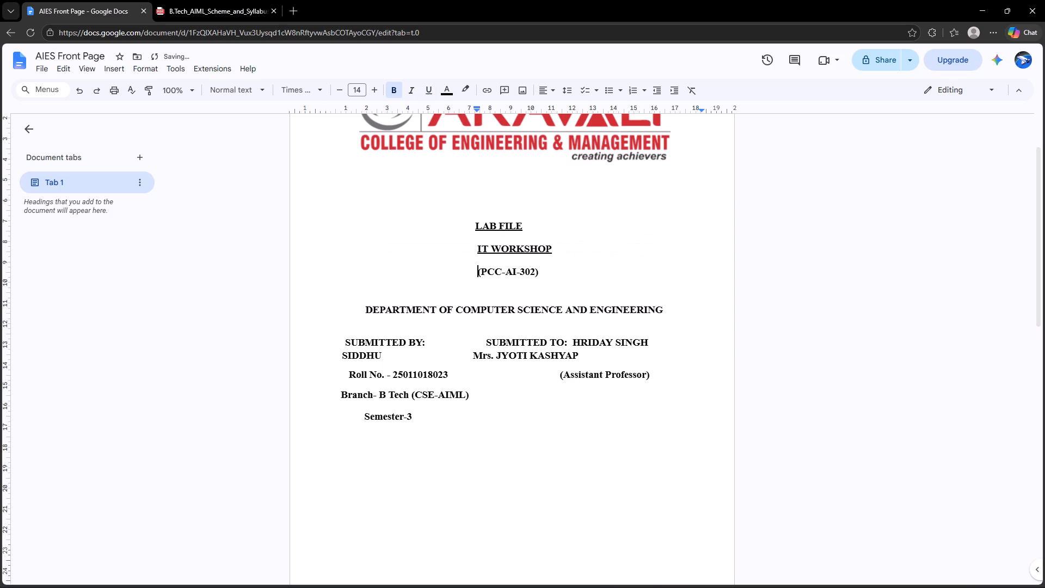
Set custom paragraph spacing of 1 pt before and 1 pt after for the LAB FILE, IT WORKSHOP and course code lines.
{"action": "left_click_drag", "start_coordinate": [474, 227], "coordinate": [566, 272]}
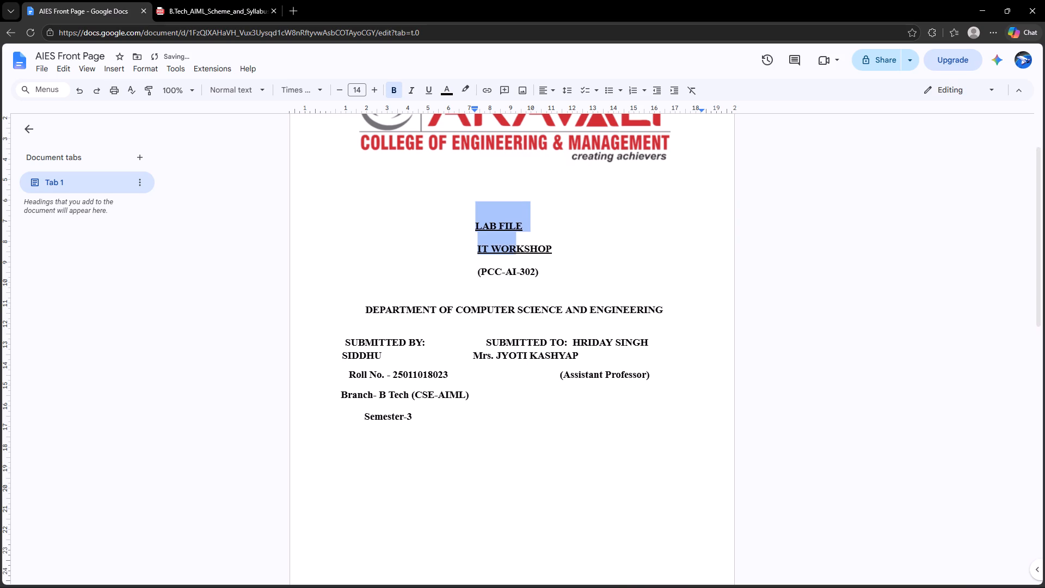
{"action": "left_click_drag", "start_coordinate": [566, 272], "coordinate": [565, 271]}
{"action": "left_click", "coordinate": [570, 84]}
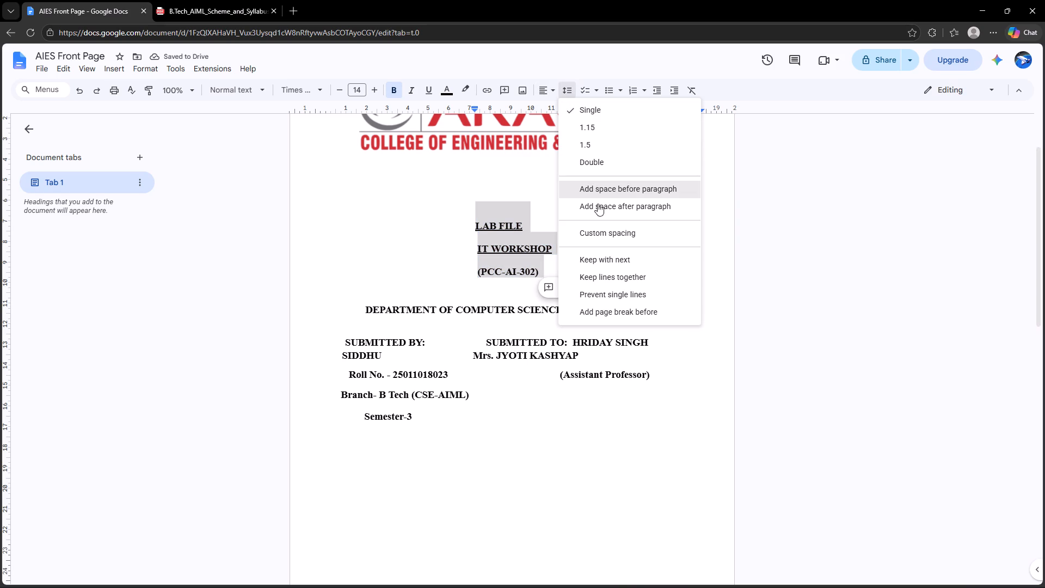
{"action": "left_click", "coordinate": [601, 228]}
{"action": "double_click", "coordinate": [504, 346]}
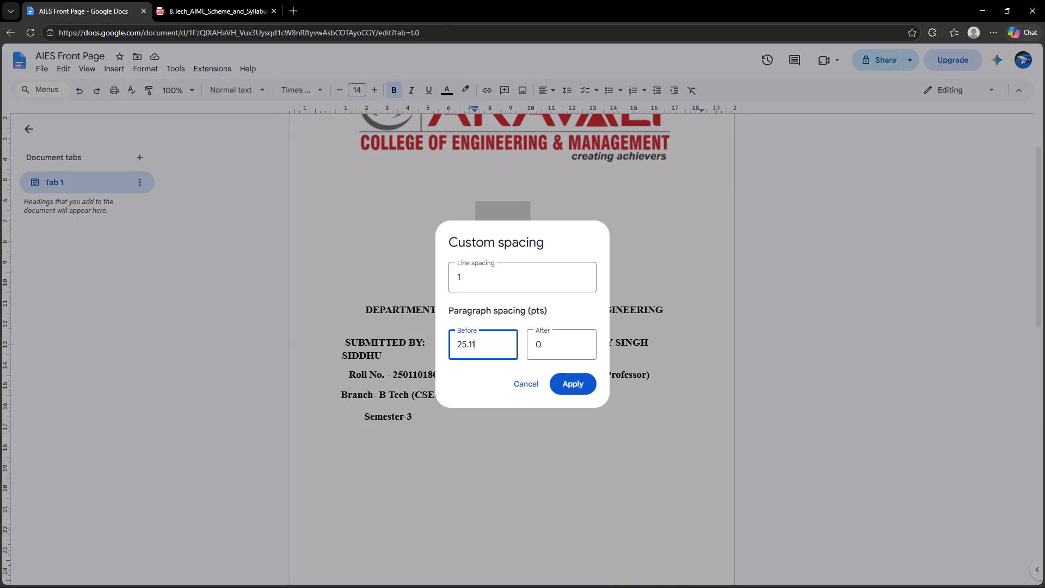
{"action": "key", "text": "1"}
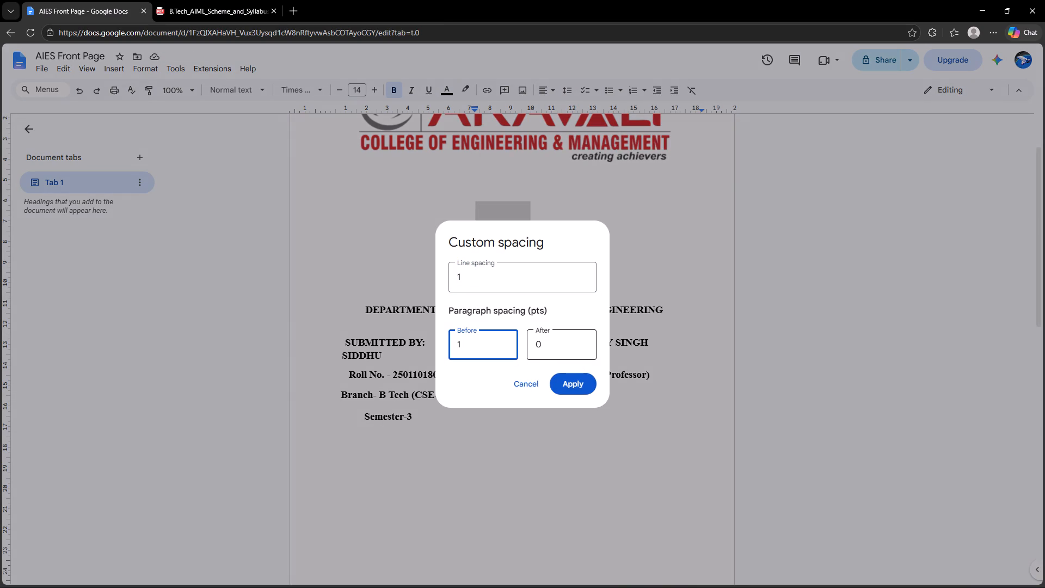
{"action": "double_click", "coordinate": [553, 351]}
{"action": "key", "text": "1"}
{"action": "left_click", "coordinate": [571, 388]}
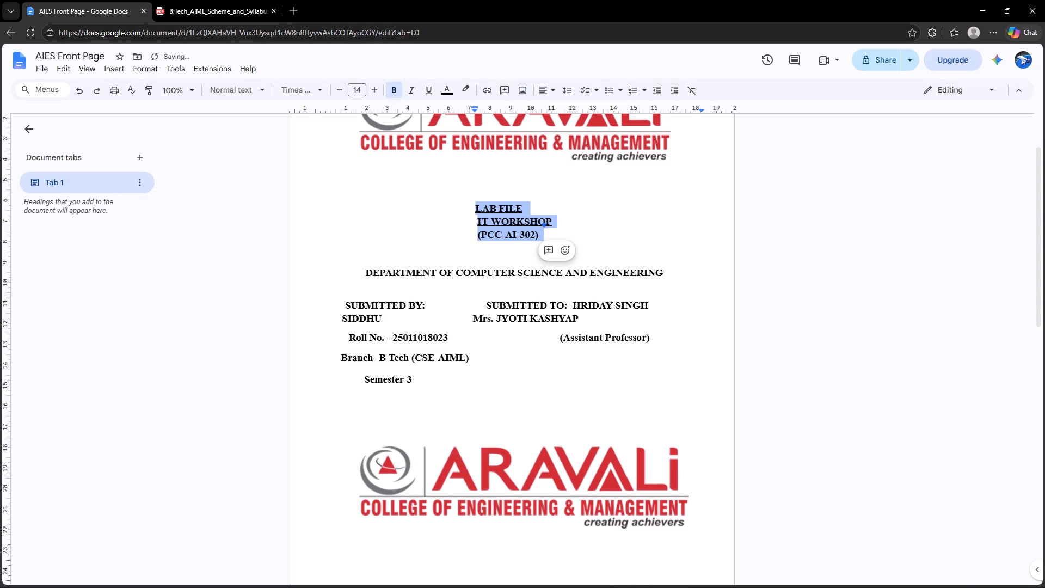
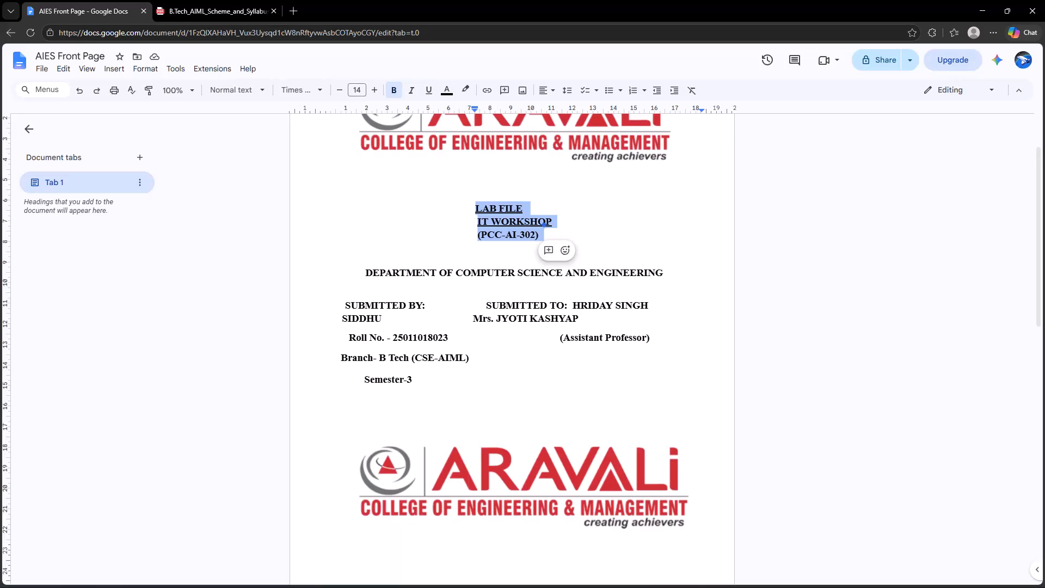
Center-align the LAB FILE, IT WORKSHOP and course code lines on the first page.
{"action": "left_click", "coordinate": [548, 90]}
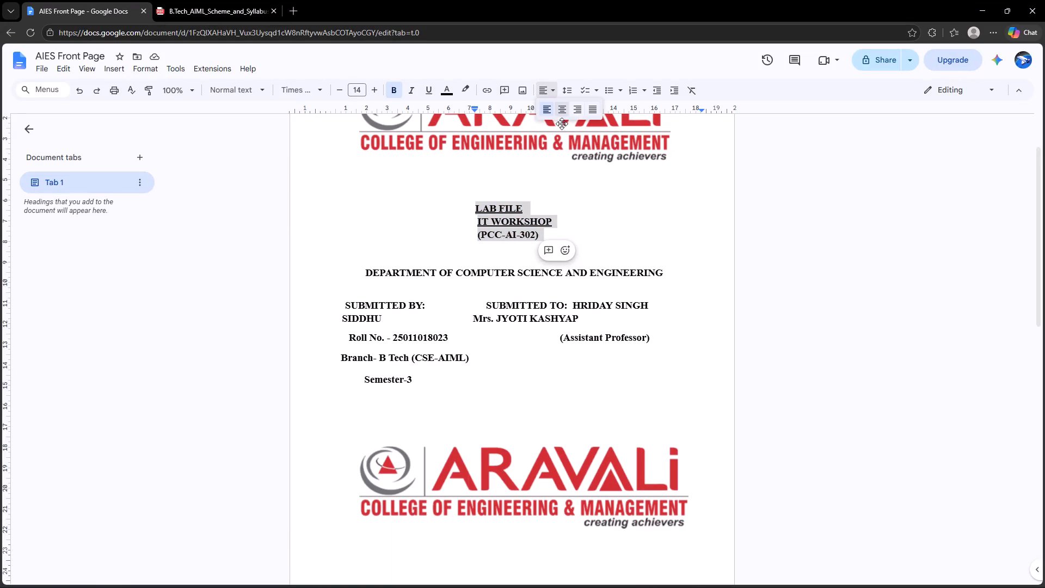
{"action": "left_click", "coordinate": [561, 112]}
{"action": "scroll", "coordinate": [564, 200], "scroll_direction": "up", "scroll_amount": 1}
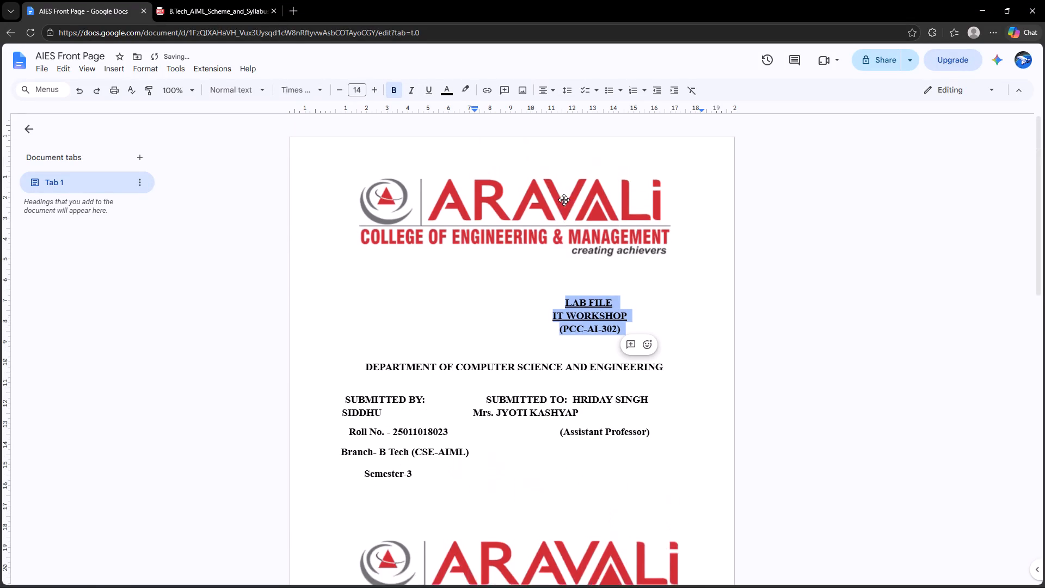
{"action": "scroll", "coordinate": [564, 200], "scroll_direction": "up", "scroll_amount": 1}
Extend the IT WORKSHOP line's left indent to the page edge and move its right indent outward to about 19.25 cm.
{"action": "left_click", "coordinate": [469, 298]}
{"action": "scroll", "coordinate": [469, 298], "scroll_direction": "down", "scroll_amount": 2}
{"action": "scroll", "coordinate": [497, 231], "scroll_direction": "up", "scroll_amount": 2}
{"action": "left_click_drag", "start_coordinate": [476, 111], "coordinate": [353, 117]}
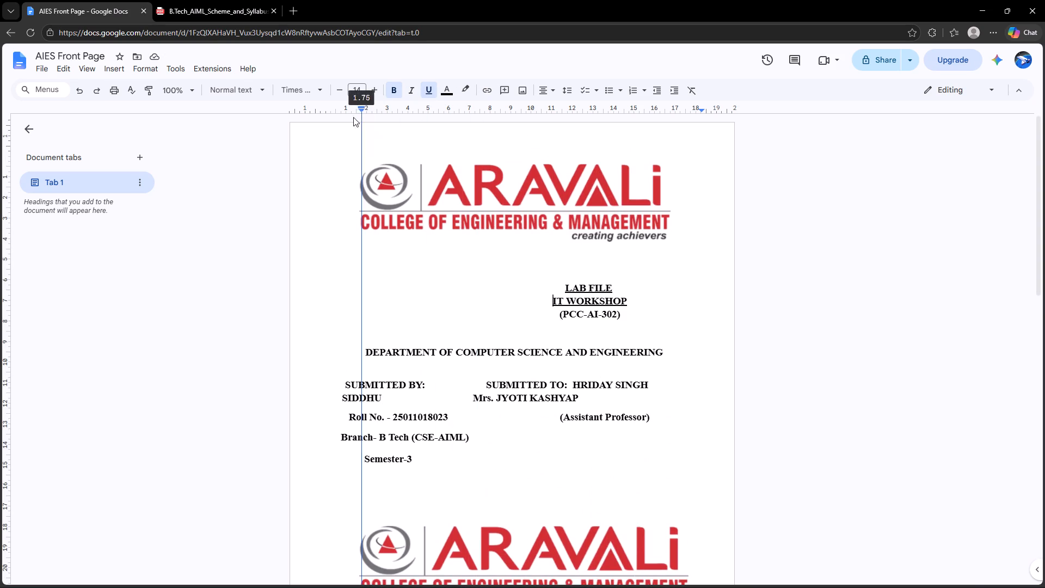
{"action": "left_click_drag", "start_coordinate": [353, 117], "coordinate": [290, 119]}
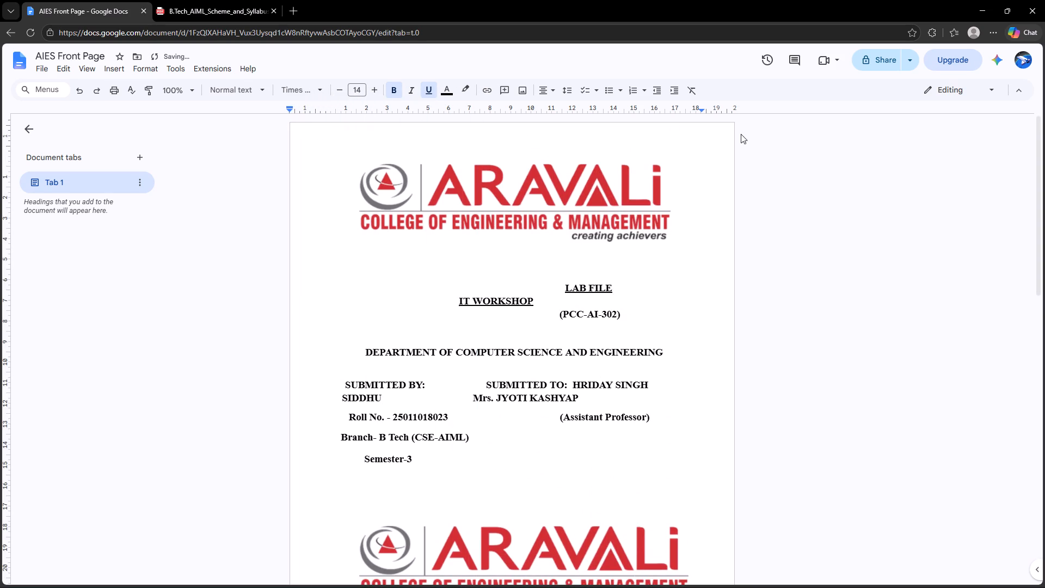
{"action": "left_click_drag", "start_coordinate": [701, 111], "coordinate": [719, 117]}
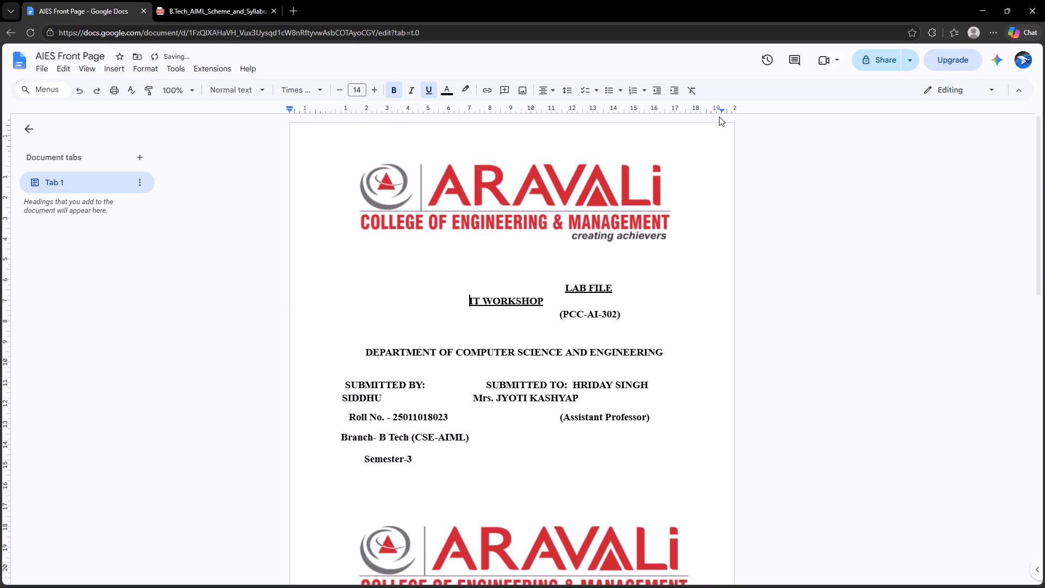
Widen the whole document's indents to about 0.75 cm outside the left margin and about 18.75 cm on the right.
{"action": "key", "text": "ctrl+a"}
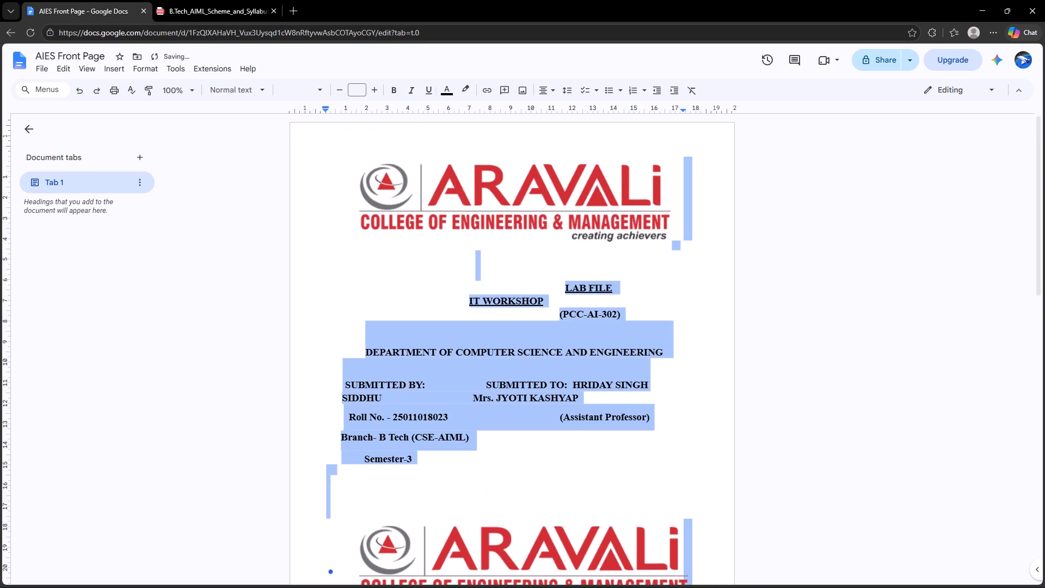
{"action": "left_click_drag", "start_coordinate": [325, 111], "coordinate": [308, 113]}
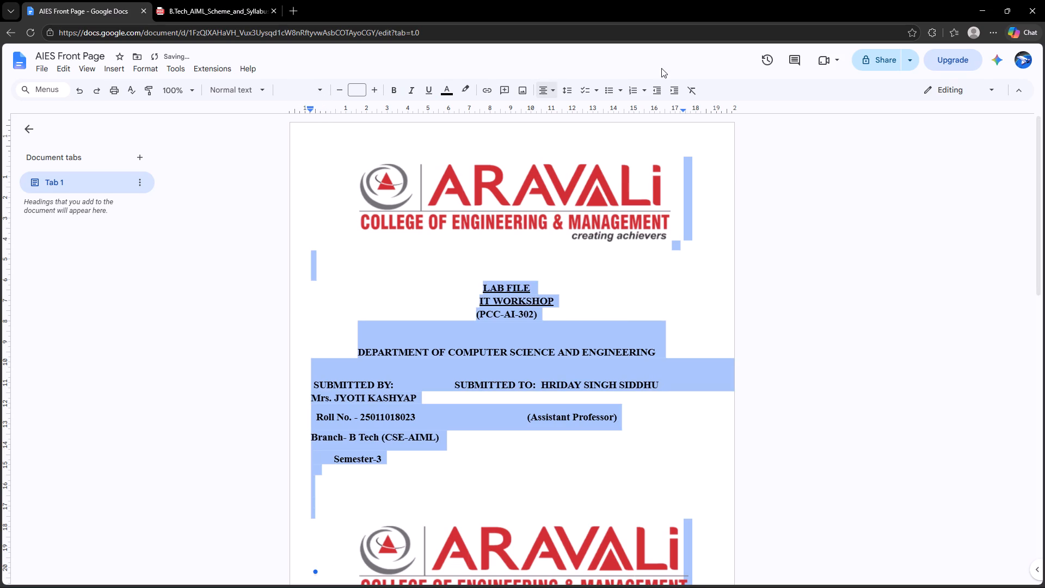
{"action": "left_click_drag", "start_coordinate": [685, 109], "coordinate": [715, 116]}
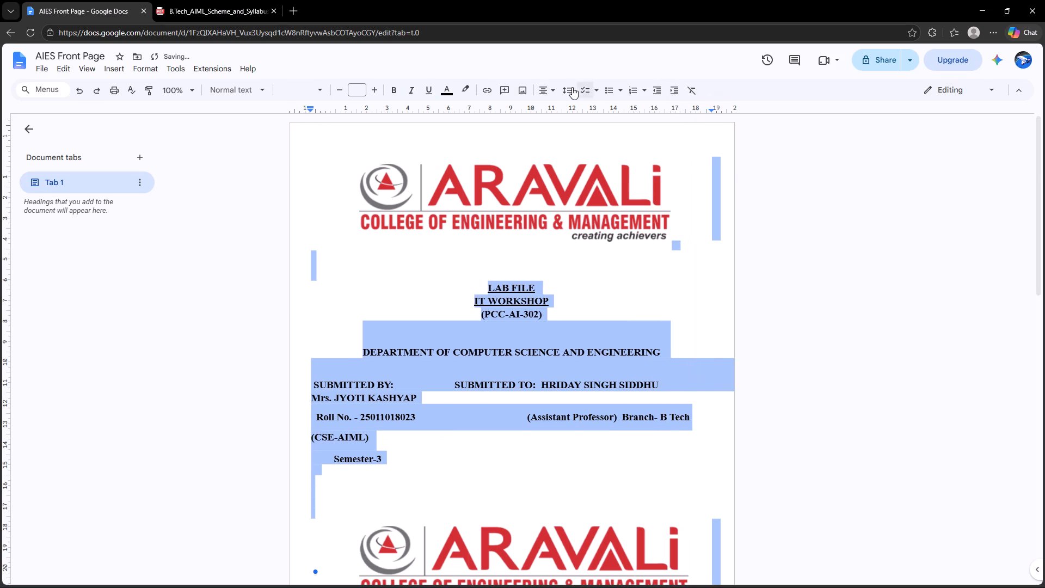
Center-align all the text in the document.
{"action": "left_click", "coordinate": [550, 87]}
{"action": "left_click", "coordinate": [562, 118]}
{"action": "left_click", "coordinate": [562, 114]}
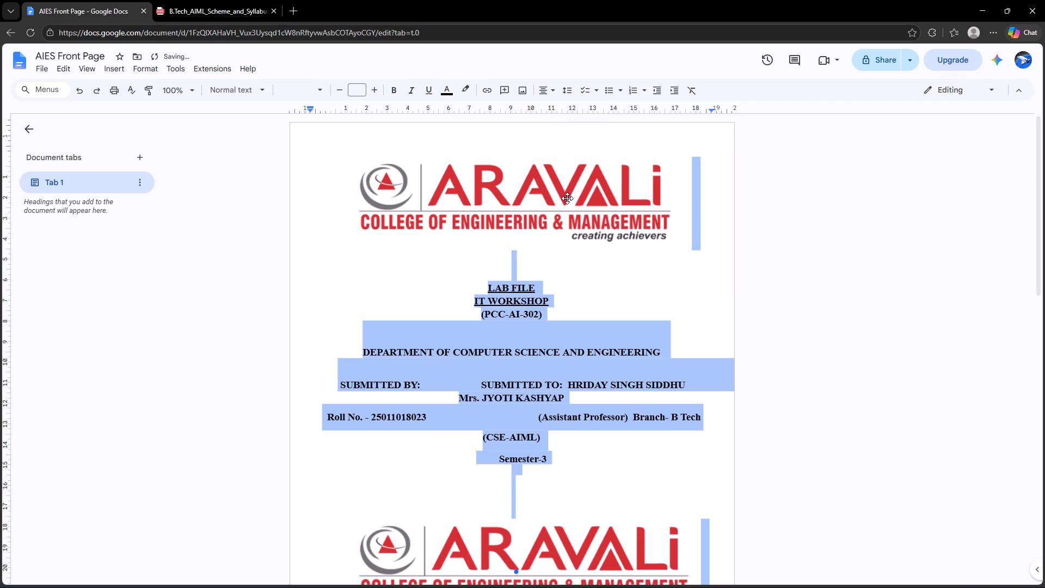
{"action": "left_click", "coordinate": [592, 271]}
{"action": "scroll", "coordinate": [592, 271], "scroll_direction": "down", "scroll_amount": 1}
{"action": "left_click_drag", "start_coordinate": [554, 220], "coordinate": [552, 237]}
{"action": "left_click", "coordinate": [552, 237]}
{"action": "scroll", "coordinate": [538, 212], "scroll_direction": "up", "scroll_amount": 3}
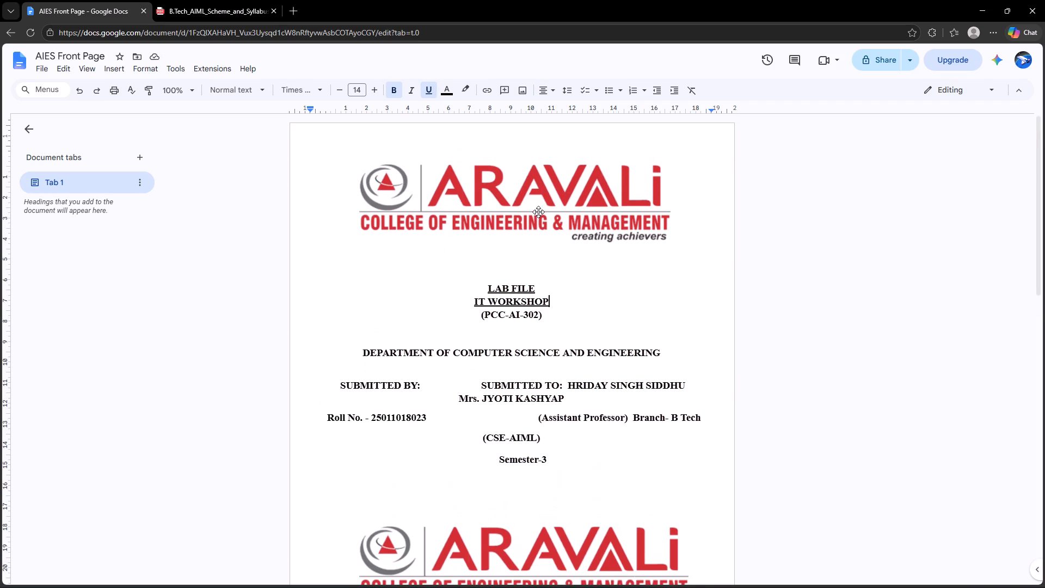
Insert a blank line between LAB FILE and IT WORKSHOP on the first page.
{"action": "left_click", "coordinate": [544, 291]}
{"action": "key", "text": "Return"}
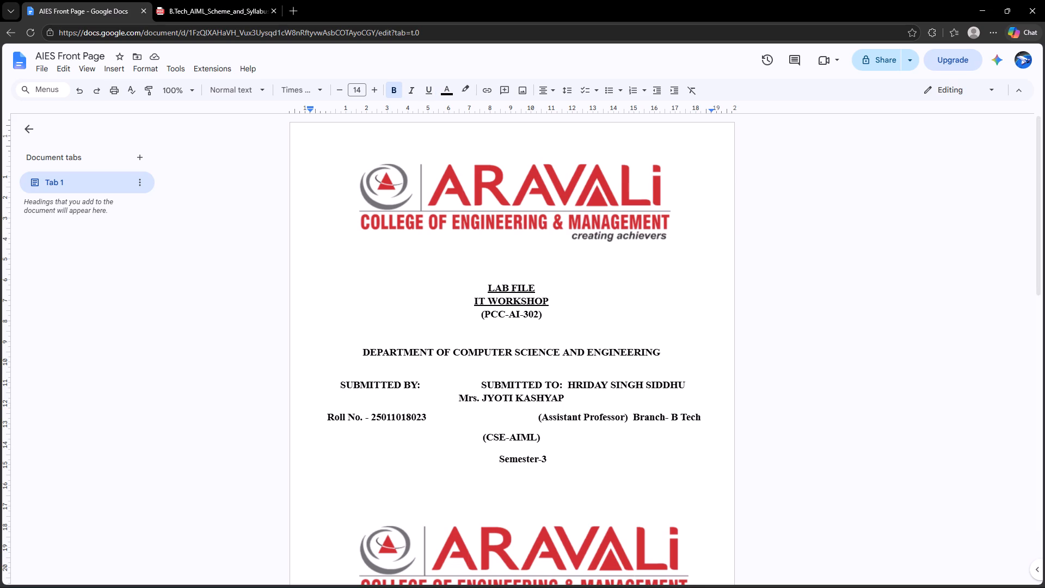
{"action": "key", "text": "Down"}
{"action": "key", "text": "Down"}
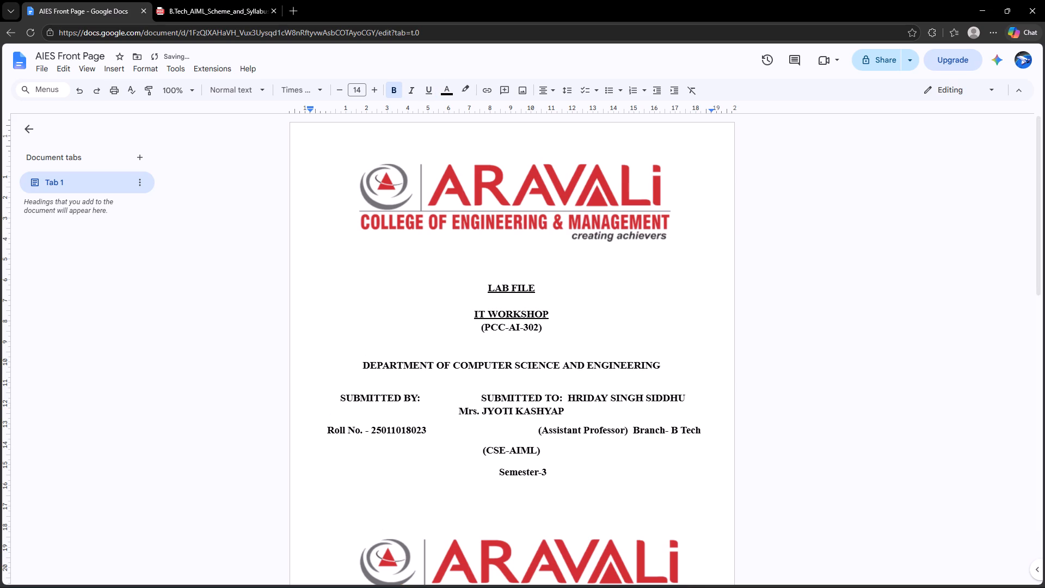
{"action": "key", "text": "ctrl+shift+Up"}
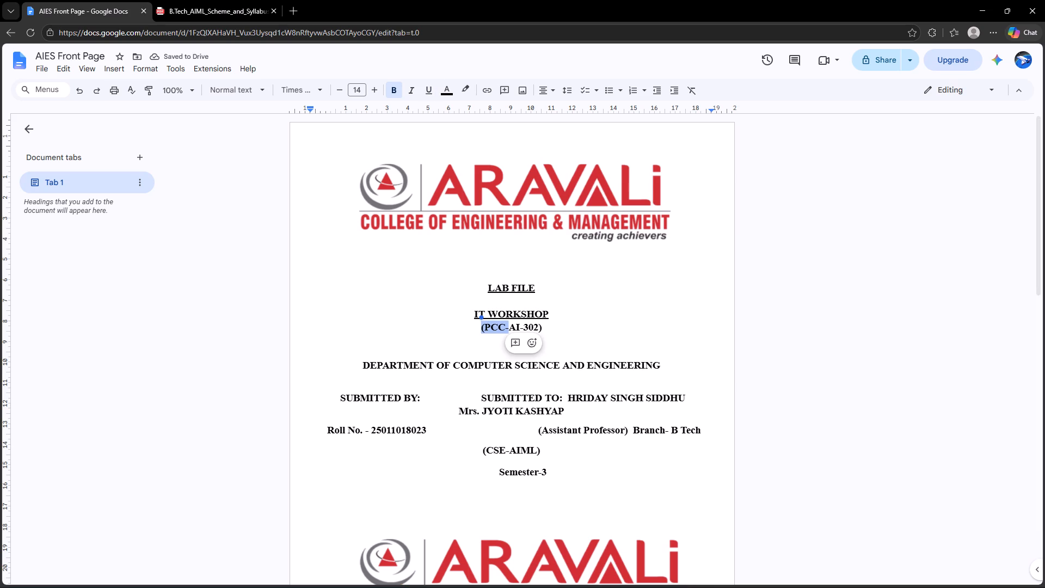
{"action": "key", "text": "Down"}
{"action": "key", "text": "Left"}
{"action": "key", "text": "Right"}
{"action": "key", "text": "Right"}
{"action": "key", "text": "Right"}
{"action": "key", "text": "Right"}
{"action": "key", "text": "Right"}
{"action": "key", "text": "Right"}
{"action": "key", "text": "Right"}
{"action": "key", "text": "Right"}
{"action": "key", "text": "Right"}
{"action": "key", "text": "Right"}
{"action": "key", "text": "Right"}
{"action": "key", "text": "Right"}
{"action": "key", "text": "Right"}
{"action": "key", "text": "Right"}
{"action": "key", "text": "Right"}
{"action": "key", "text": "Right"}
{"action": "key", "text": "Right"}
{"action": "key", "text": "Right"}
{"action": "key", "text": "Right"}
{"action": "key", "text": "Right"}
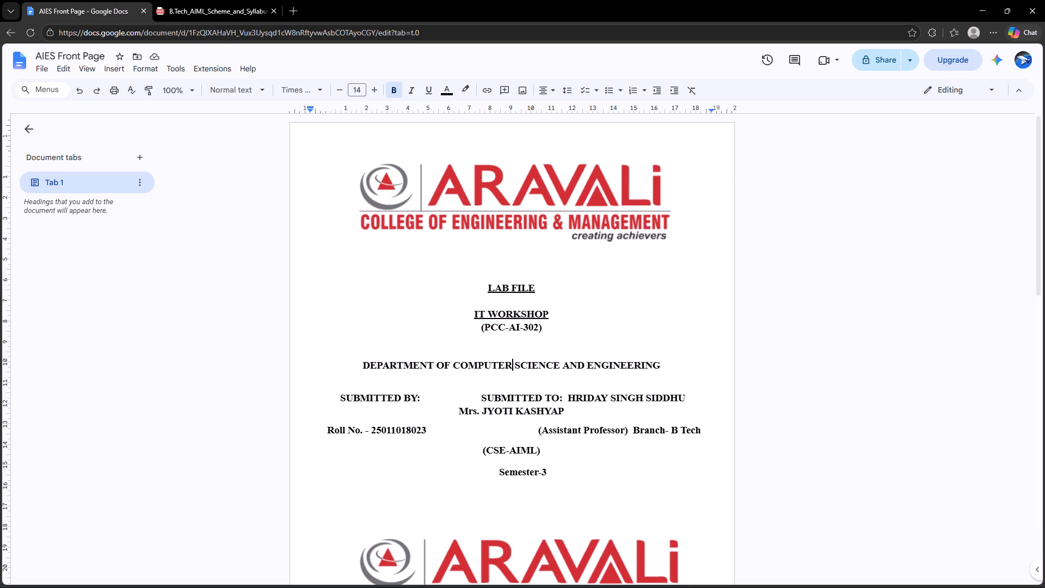
Add two blank lines below the Semester-3 line on the first page.
{"action": "scroll", "coordinate": [544, 291], "scroll_direction": "down", "scroll_amount": 2}
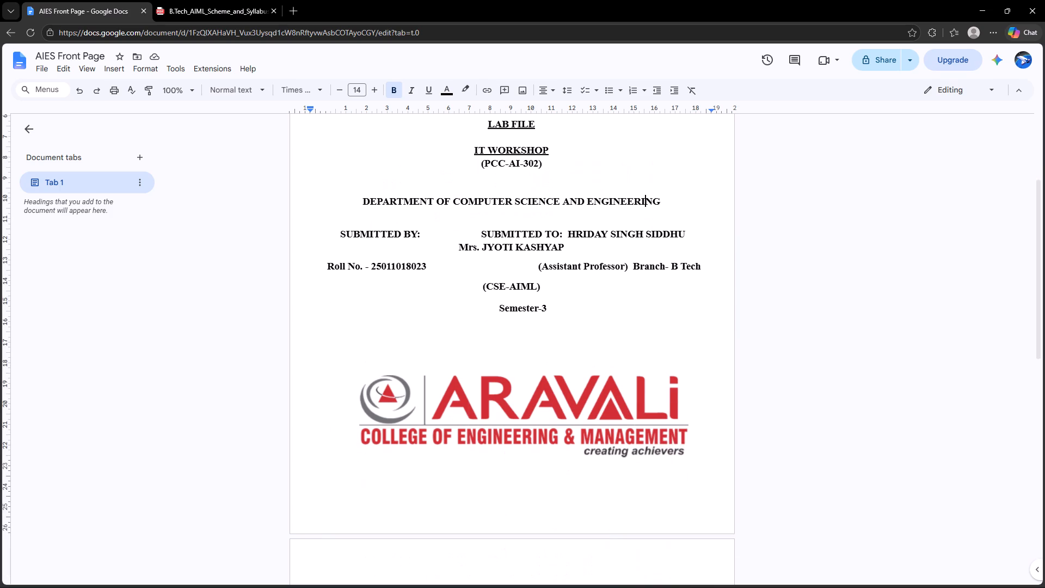
{"action": "left_click", "coordinate": [564, 302]}
{"action": "key", "text": "Return"}
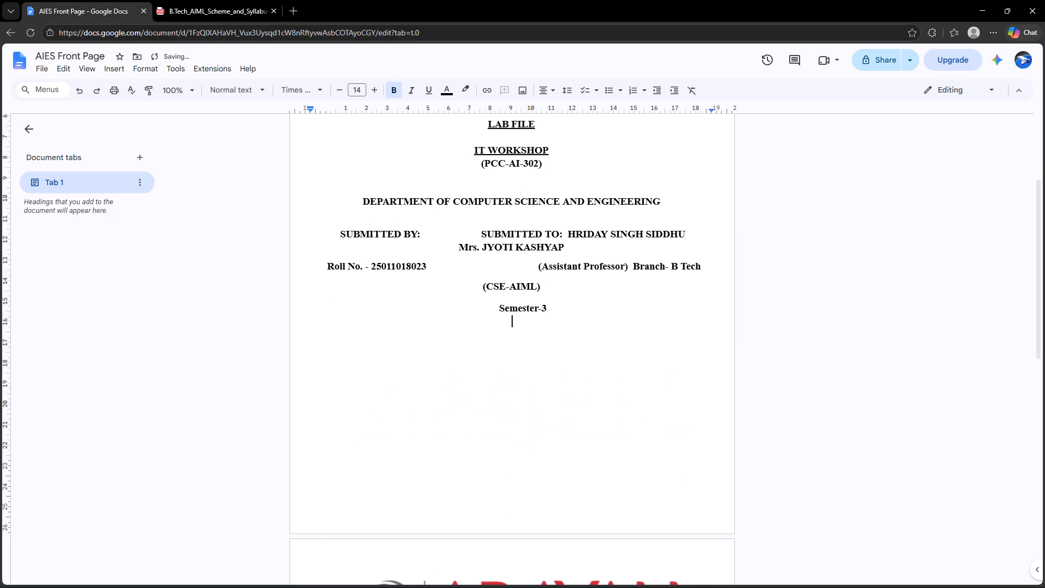
{"action": "key", "text": "Return"}
Left-align the first page's submission details, from the SUBMITTED BY line through the Semester-3 line.
{"action": "left_click_drag", "start_coordinate": [340, 234], "coordinate": [545, 311]}
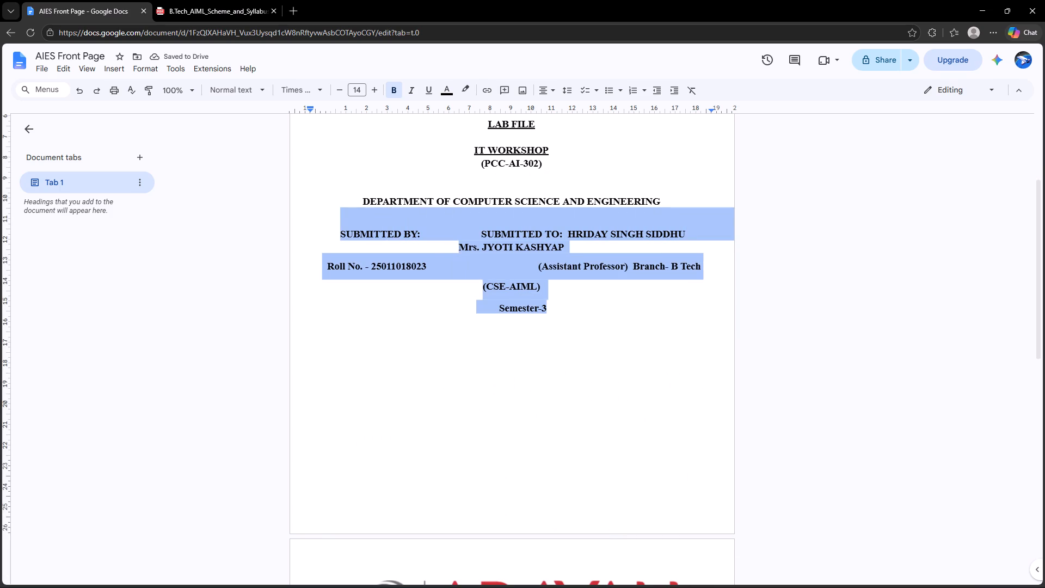
{"action": "left_click_drag", "start_coordinate": [545, 311], "coordinate": [546, 311]}
{"action": "left_click", "coordinate": [549, 90]}
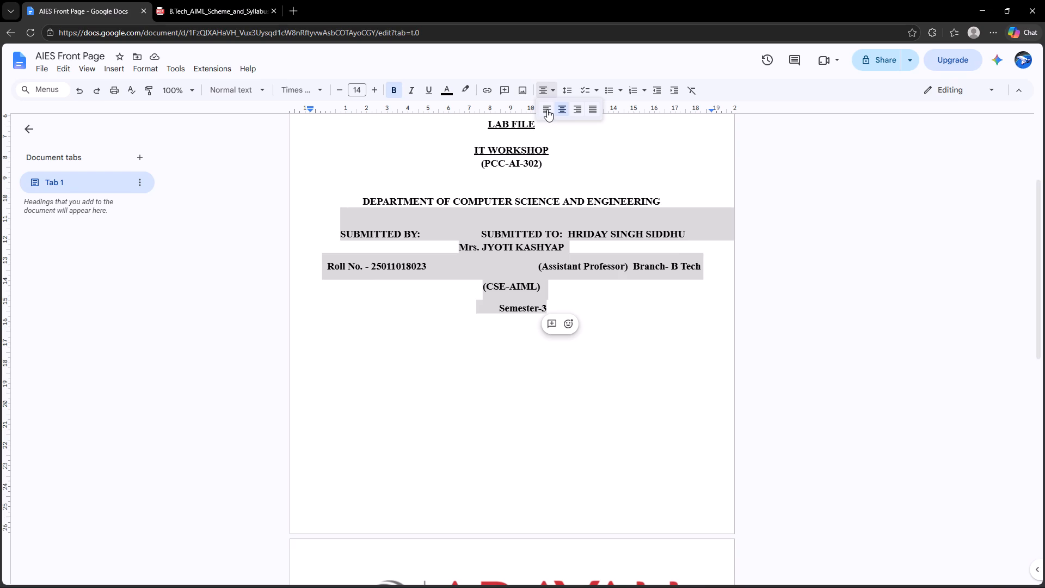
{"action": "left_click", "coordinate": [547, 109]}
{"action": "left_click", "coordinate": [573, 314]}
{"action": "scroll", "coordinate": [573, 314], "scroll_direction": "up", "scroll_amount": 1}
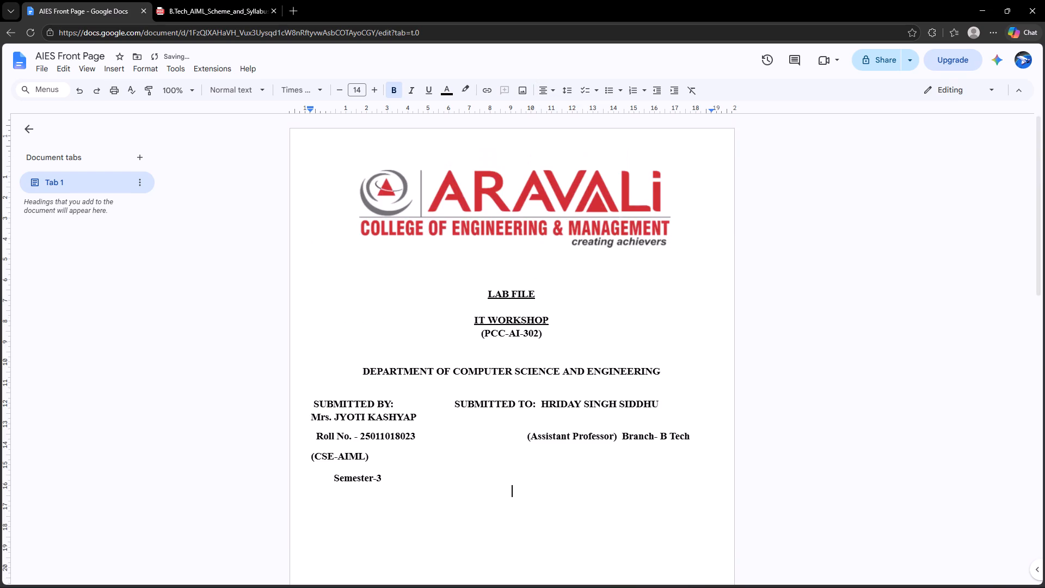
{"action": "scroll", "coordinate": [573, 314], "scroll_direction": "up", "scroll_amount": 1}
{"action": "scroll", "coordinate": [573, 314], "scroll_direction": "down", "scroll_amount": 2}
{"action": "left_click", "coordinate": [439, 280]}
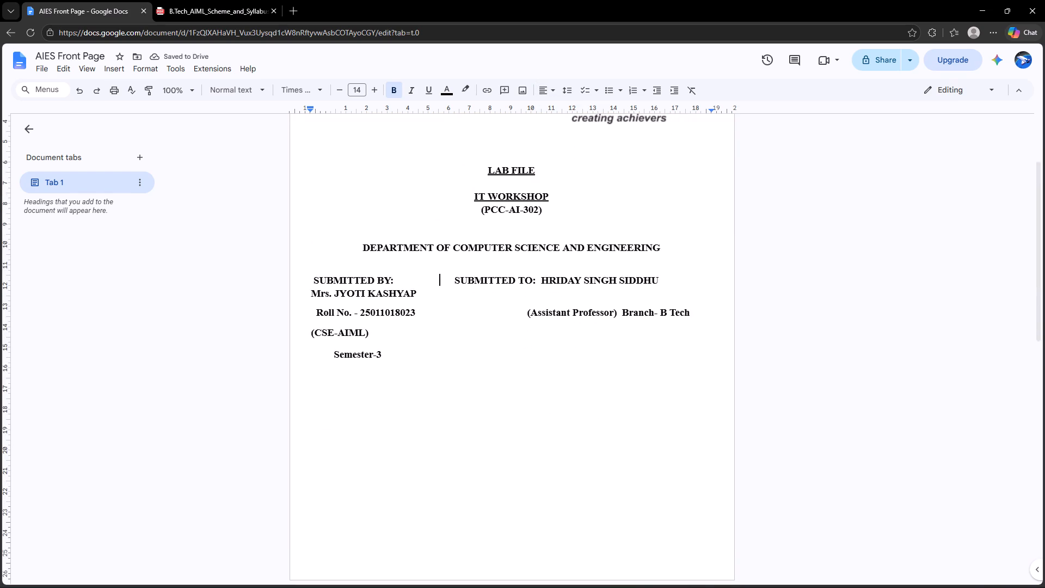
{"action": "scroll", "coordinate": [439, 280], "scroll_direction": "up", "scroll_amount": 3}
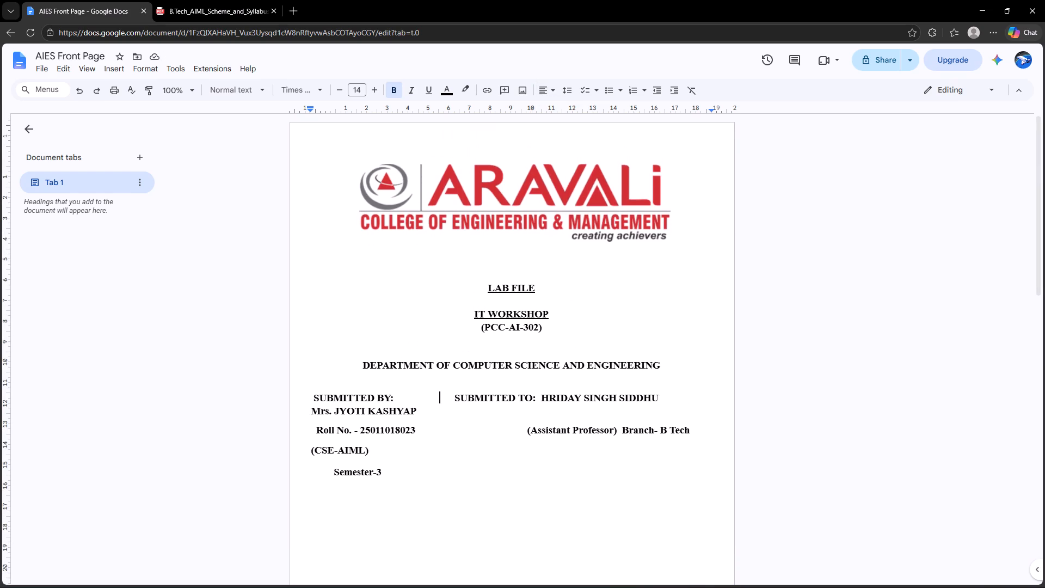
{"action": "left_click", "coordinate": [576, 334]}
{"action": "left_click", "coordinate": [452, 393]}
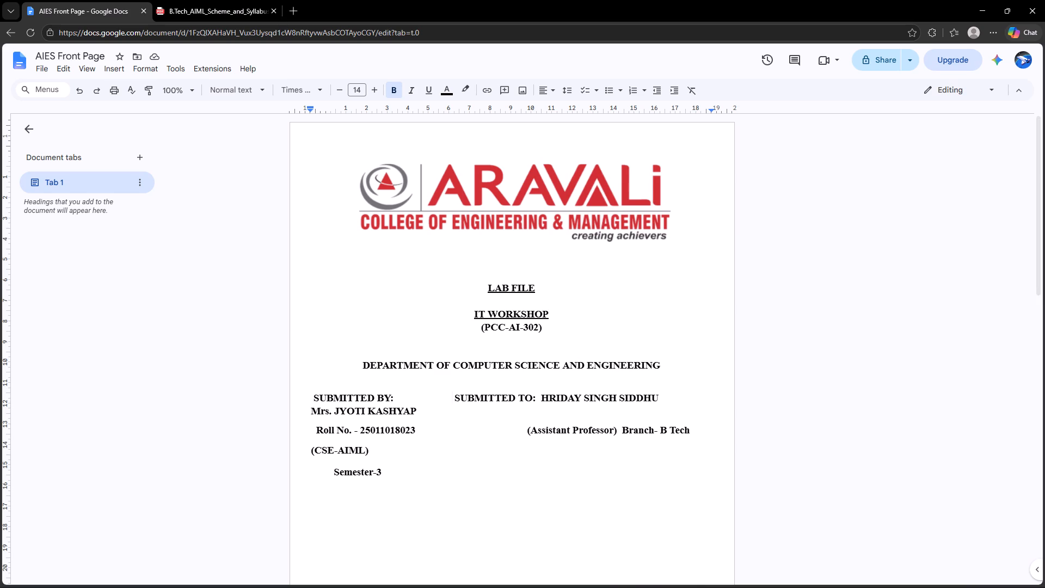
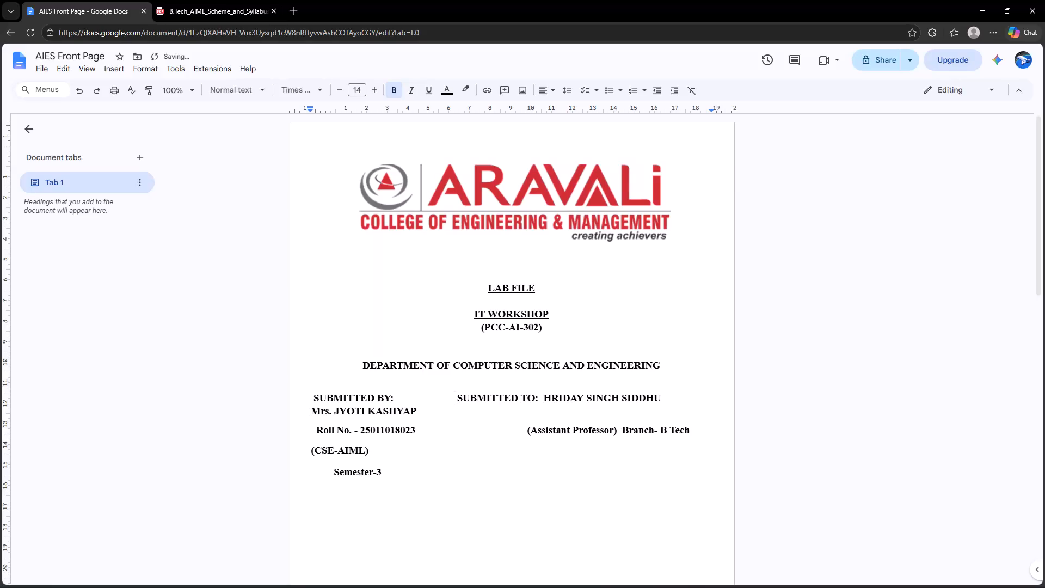
Indent the SUBMITTED BY / SUBMITTED TO line with leading spaces.
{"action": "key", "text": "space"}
{"action": "left_click", "coordinate": [304, 396]}
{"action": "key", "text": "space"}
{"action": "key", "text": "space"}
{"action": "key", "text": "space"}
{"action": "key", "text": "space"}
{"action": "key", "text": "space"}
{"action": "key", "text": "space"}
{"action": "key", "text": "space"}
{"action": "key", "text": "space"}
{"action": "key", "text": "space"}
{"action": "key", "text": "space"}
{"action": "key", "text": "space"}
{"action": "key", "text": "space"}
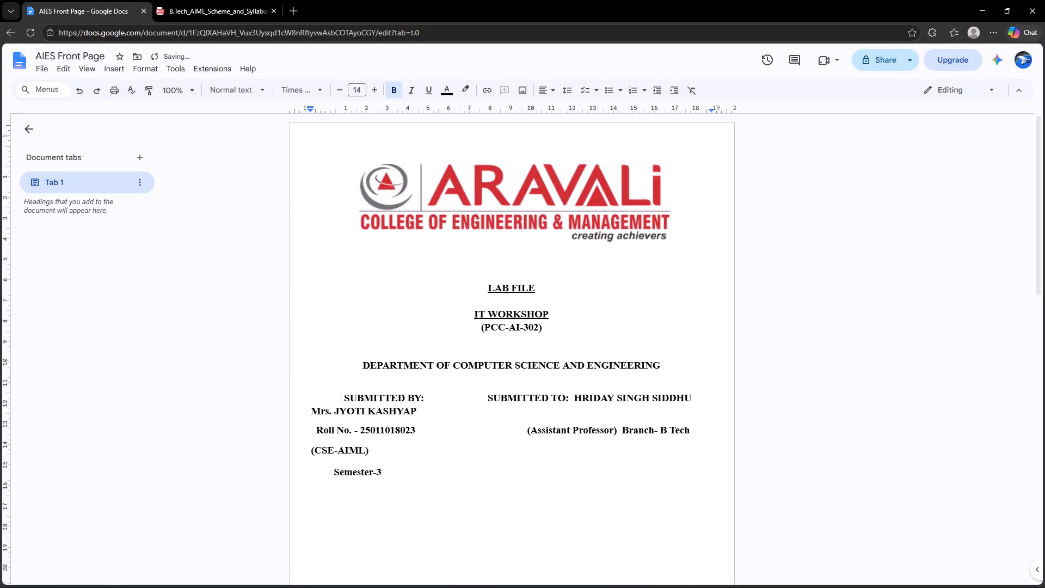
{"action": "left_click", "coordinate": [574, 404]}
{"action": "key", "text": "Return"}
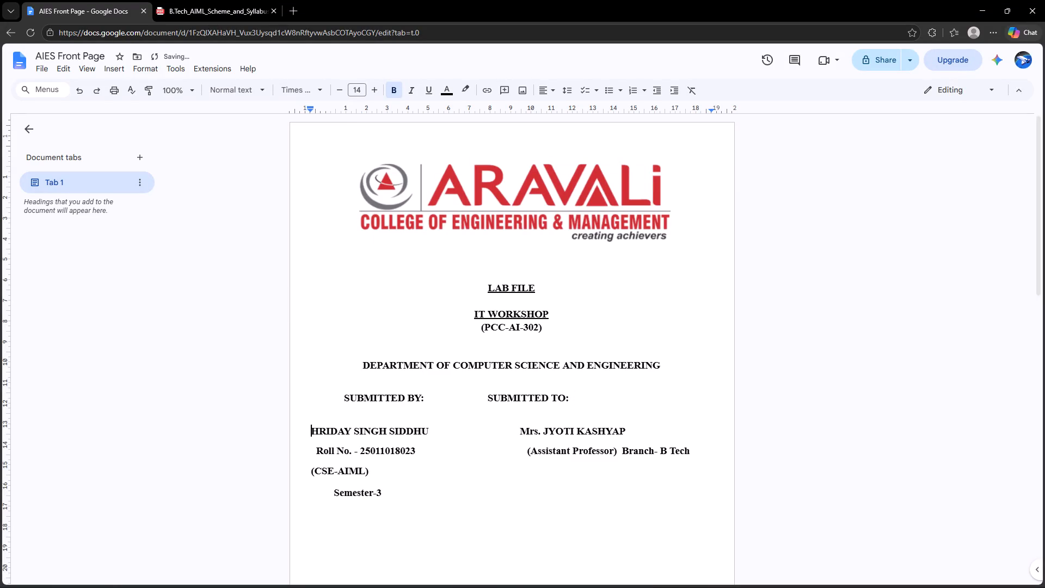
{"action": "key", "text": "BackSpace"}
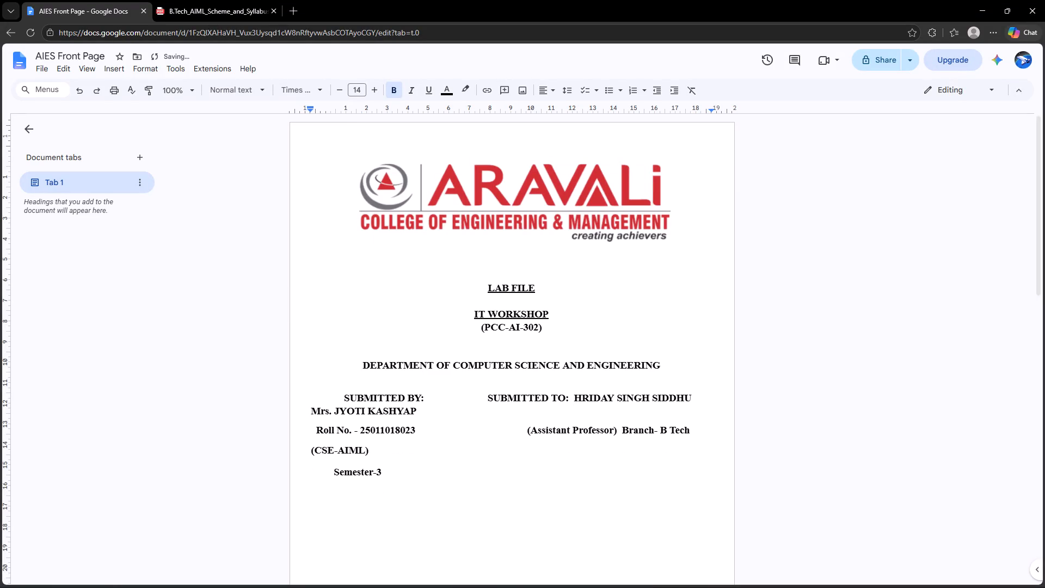
Delete the names, roll number, designation, branch and semester text that follows the SUBMITTED TO: label.
{"action": "left_click", "coordinate": [506, 400]}
{"action": "left_click_drag", "start_coordinate": [577, 401], "coordinate": [693, 458]}
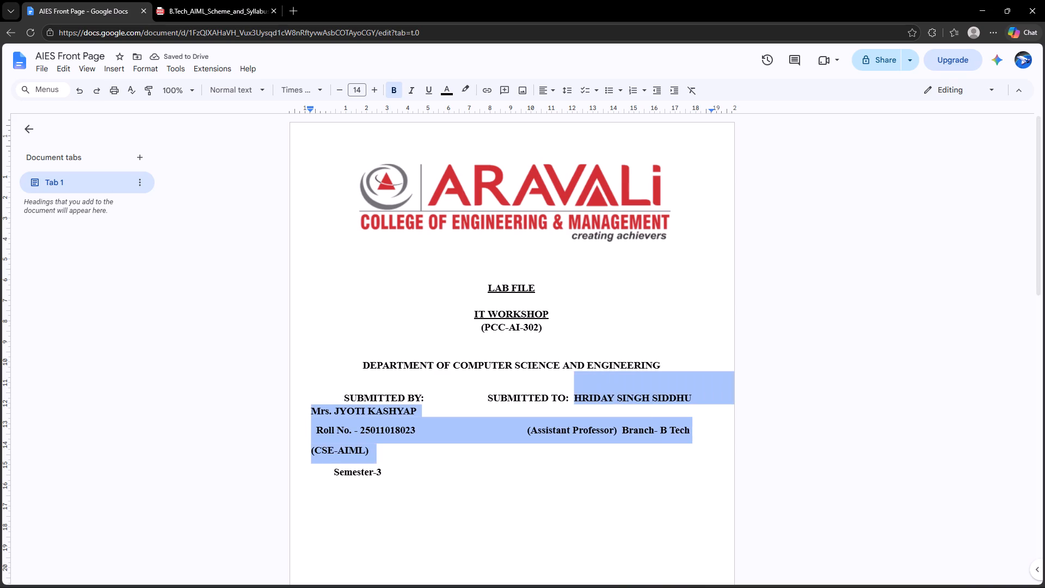
{"action": "left_click_drag", "start_coordinate": [693, 458], "coordinate": [696, 474]}
{"action": "key", "text": "BackSpace"}
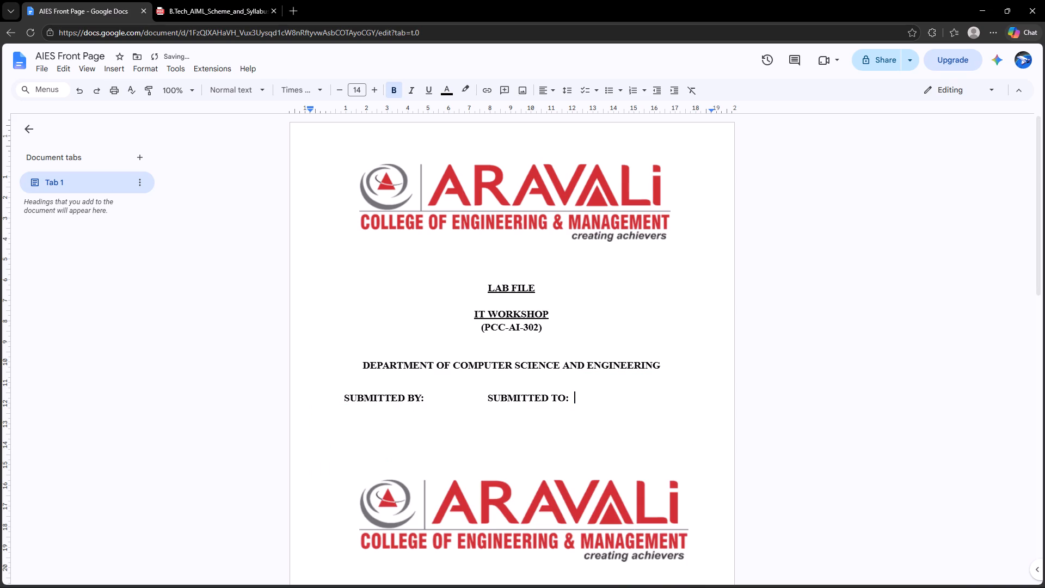
Delete all the remaining content below the submission line, starting with the second college logo, through the end of the document.
{"action": "left_click", "coordinate": [433, 471]}
{"action": "key", "text": "ctrl+shift+Down"}
{"action": "key", "text": "ctrl+shift+Down"}
{"action": "key", "text": "ctrl+shift+Down"}
{"action": "key", "text": "ctrl+shift+Down"}
{"action": "key", "text": "ctrl+shift+Down"}
{"action": "key", "text": "ctrl+shift+Down"}
{"action": "key", "text": "ctrl+shift+Down"}
{"action": "key", "text": "ctrl+shift+Down"}
{"action": "key", "text": "ctrl+shift+Down"}
{"action": "key", "text": "ctrl+shift+Down"}
{"action": "key", "text": "ctrl+shift+Down"}
{"action": "key", "text": "ctrl+shift+Down"}
{"action": "key", "text": "ctrl+shift+Down"}
{"action": "key", "text": "ctrl+shift+Down"}
{"action": "key", "text": "ctrl+shift+Down"}
{"action": "key", "text": "ctrl+shift+Down"}
{"action": "key", "text": "ctrl+shift+Down"}
{"action": "key", "text": "ctrl+shift+Down"}
{"action": "key", "text": "ctrl+shift+Down"}
{"action": "key", "text": "ctrl+shift+Down"}
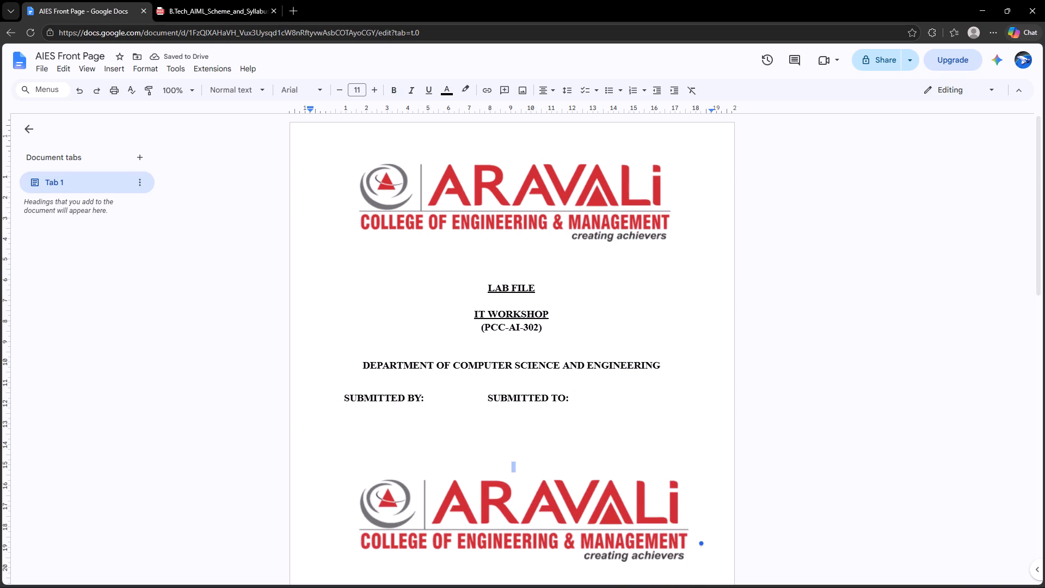
{"action": "key", "text": "BackSpace"}
{"action": "scroll", "coordinate": [433, 471], "scroll_direction": "up", "scroll_amount": 1}
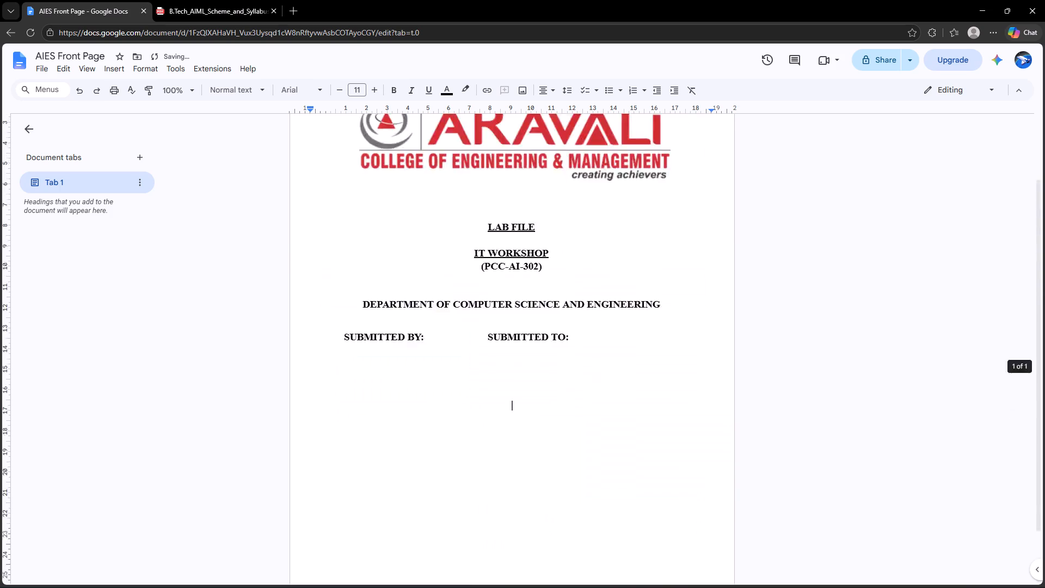
{"action": "scroll", "coordinate": [433, 471], "scroll_direction": "up", "scroll_amount": 1}
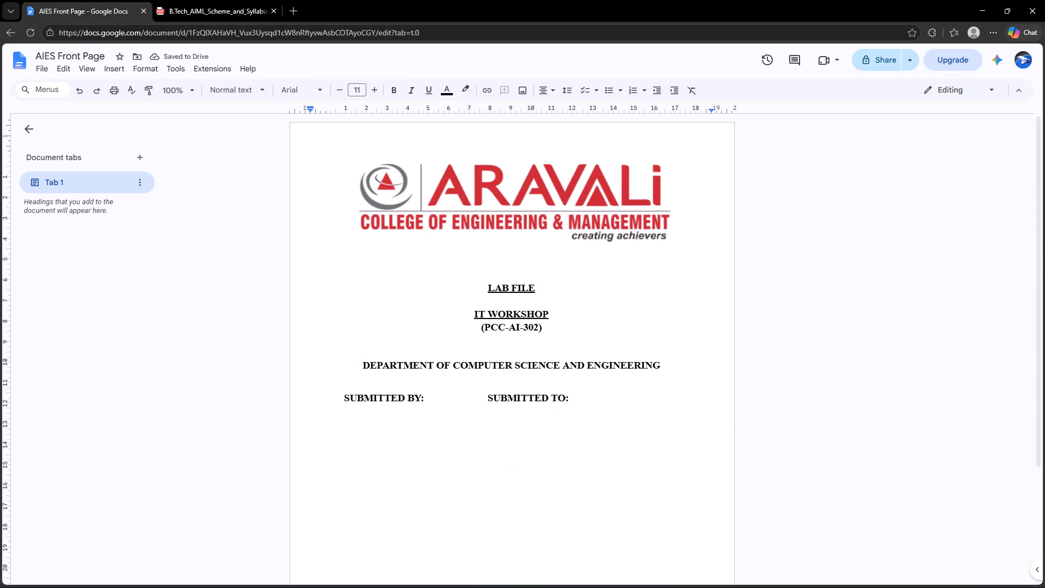
Widen the gap between SUBMITTED BY: and SUBMITTED TO: with spaces so the second label sits near the page's far margin.
{"action": "left_click", "coordinate": [365, 366]}
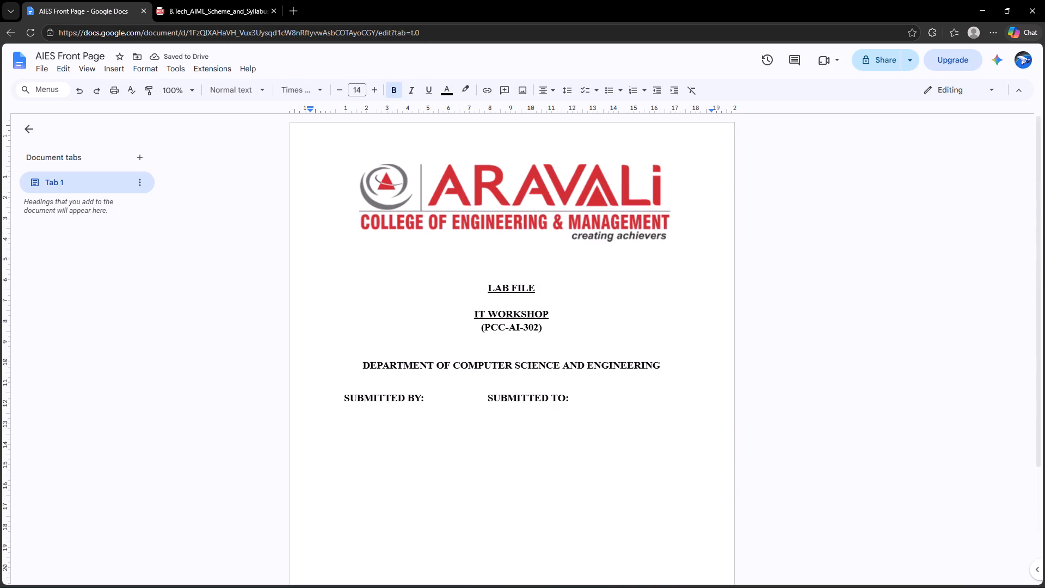
{"action": "left_click", "coordinate": [453, 394]}
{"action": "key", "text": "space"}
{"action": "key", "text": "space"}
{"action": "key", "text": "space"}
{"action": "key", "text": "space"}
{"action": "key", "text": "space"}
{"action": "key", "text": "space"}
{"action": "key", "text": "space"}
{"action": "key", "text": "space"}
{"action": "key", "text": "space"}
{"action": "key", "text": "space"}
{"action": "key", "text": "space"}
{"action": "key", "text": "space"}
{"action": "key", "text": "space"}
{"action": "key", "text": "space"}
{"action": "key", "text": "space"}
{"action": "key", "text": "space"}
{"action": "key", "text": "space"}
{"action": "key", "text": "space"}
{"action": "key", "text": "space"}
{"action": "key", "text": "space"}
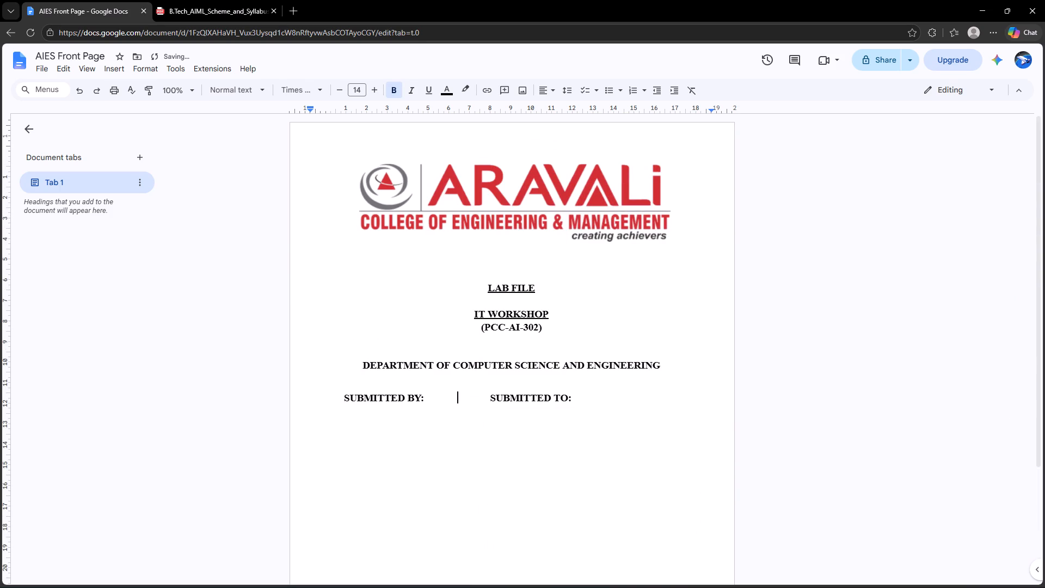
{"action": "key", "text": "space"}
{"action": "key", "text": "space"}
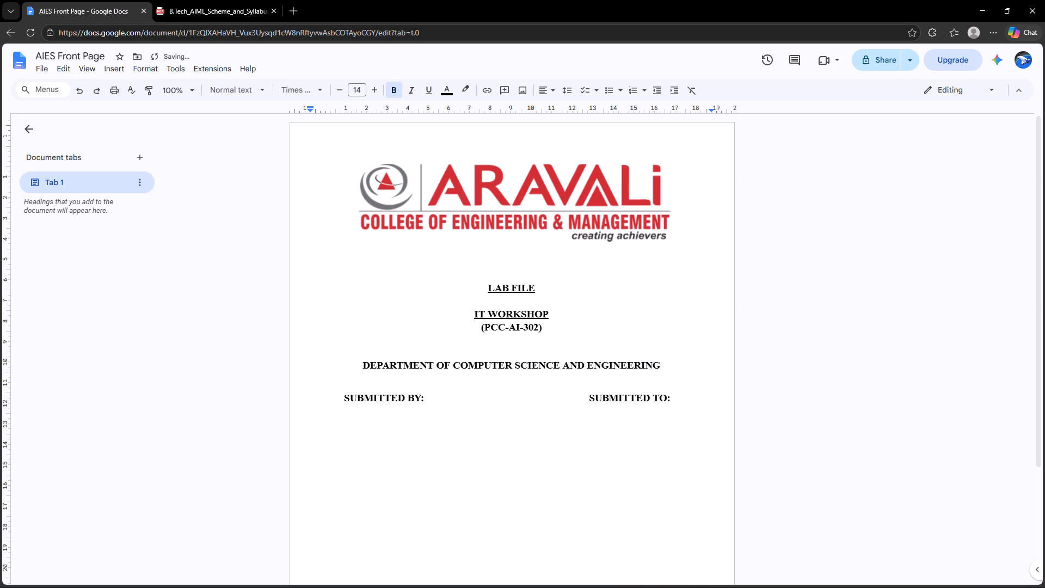
Swap the two submission labels so the first reads SUBMITTED TO: and the second reads SUBMITTED BY:.
{"action": "left_click_drag", "start_coordinate": [336, 400], "coordinate": [442, 395]}
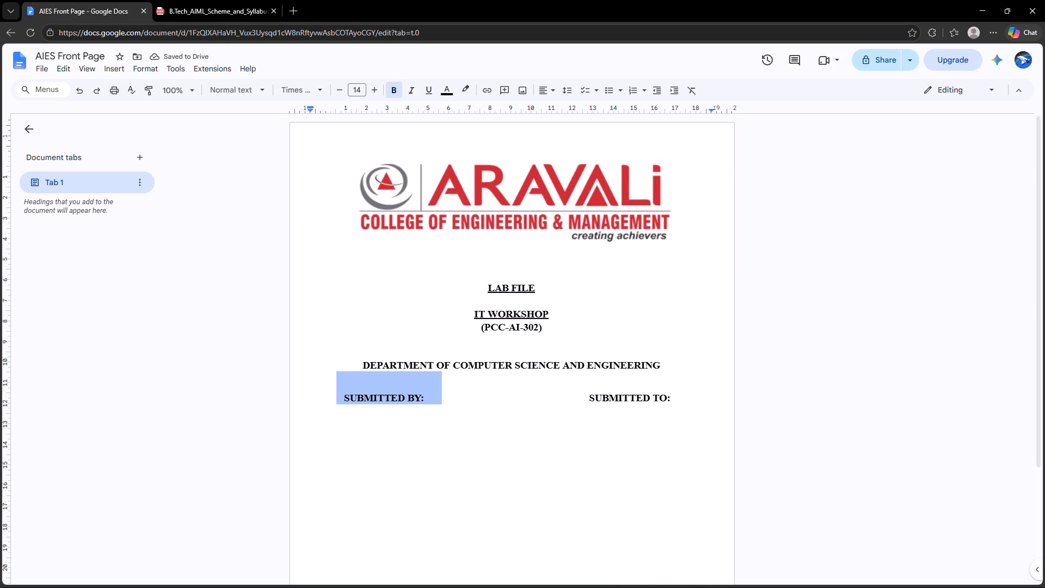
{"action": "left_click_drag", "start_coordinate": [442, 395], "coordinate": [426, 398]}
{"action": "left_click", "coordinate": [426, 398]}
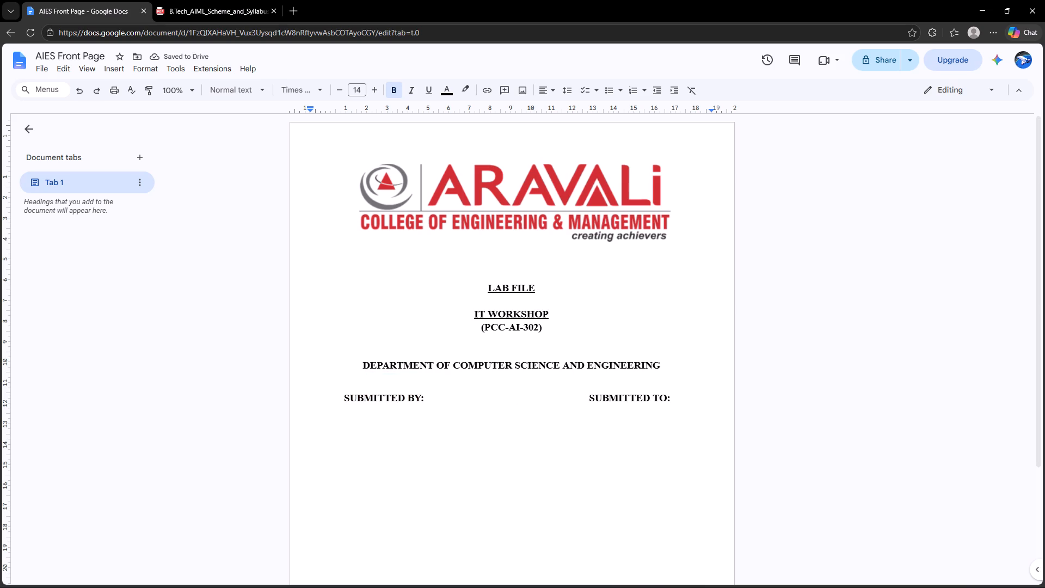
{"action": "double_click", "coordinate": [414, 401]}
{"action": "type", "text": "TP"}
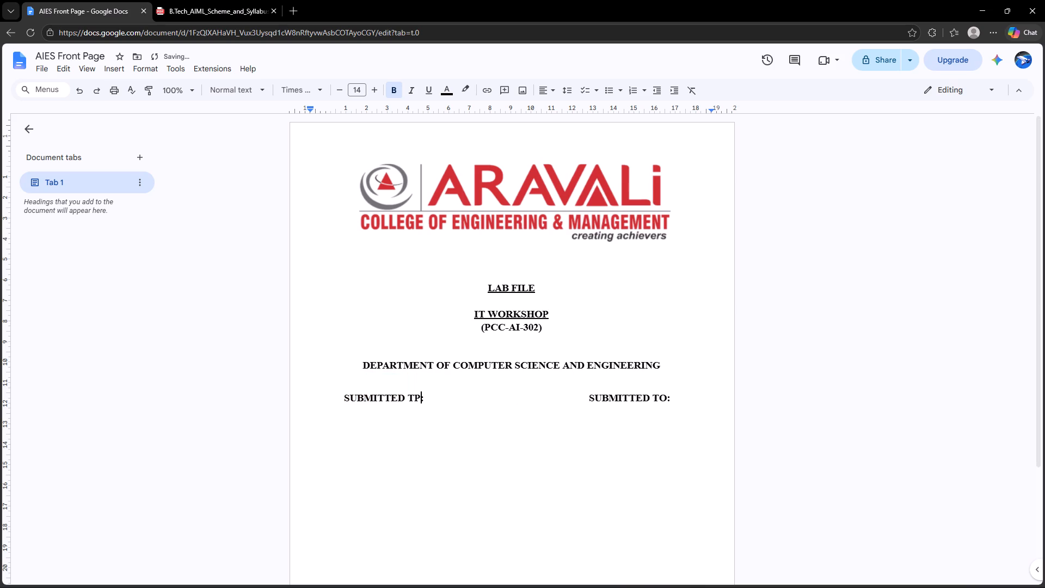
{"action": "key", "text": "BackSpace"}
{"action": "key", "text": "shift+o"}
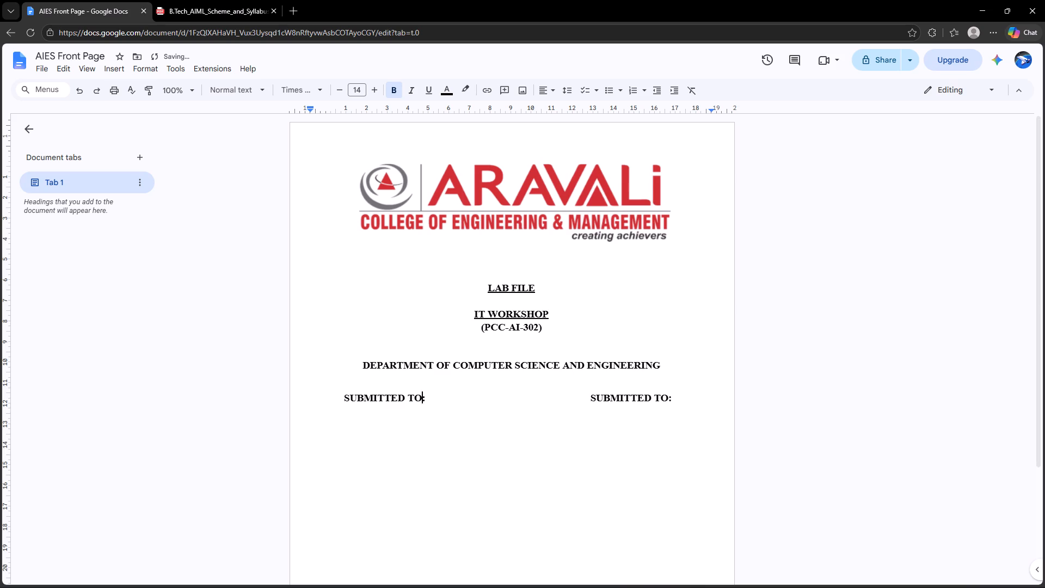
{"action": "double_click", "coordinate": [661, 397]}
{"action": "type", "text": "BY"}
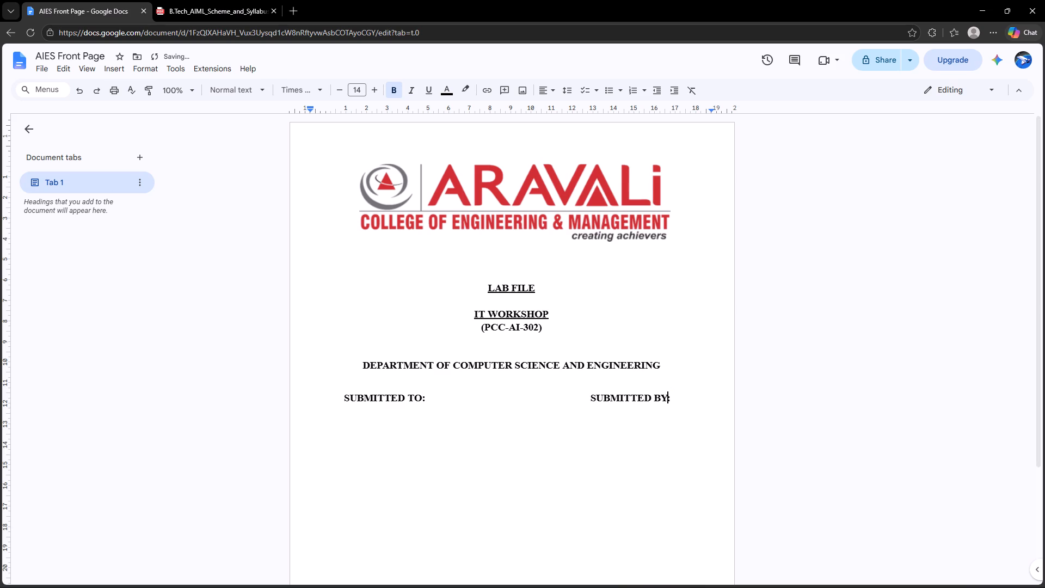
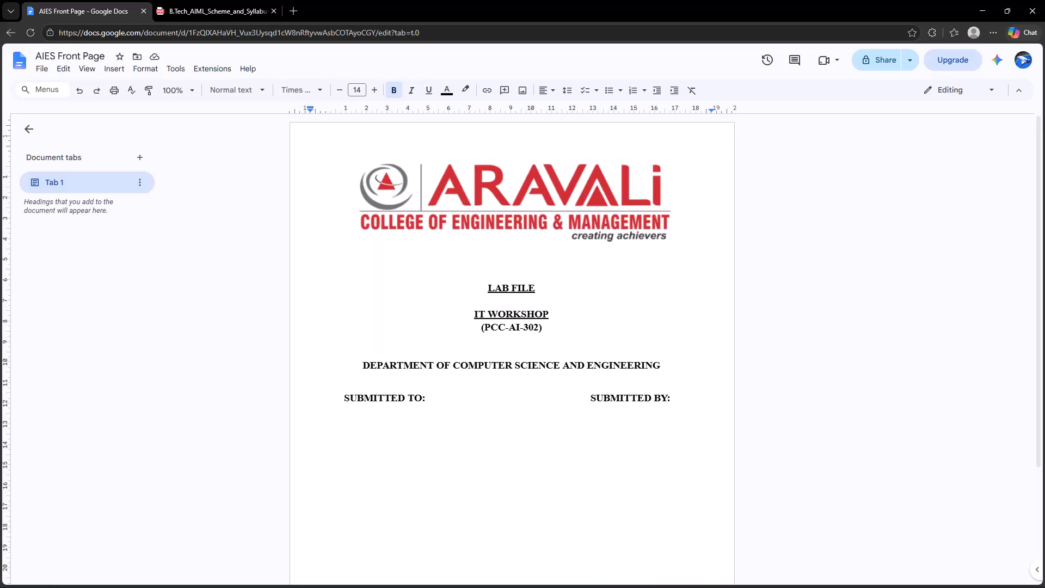
Left-align the empty line directly below the SUBMITTED TO and SUBMITTED BY labels.
{"action": "left_click", "coordinate": [357, 364]}
{"action": "left_click", "coordinate": [403, 430]}
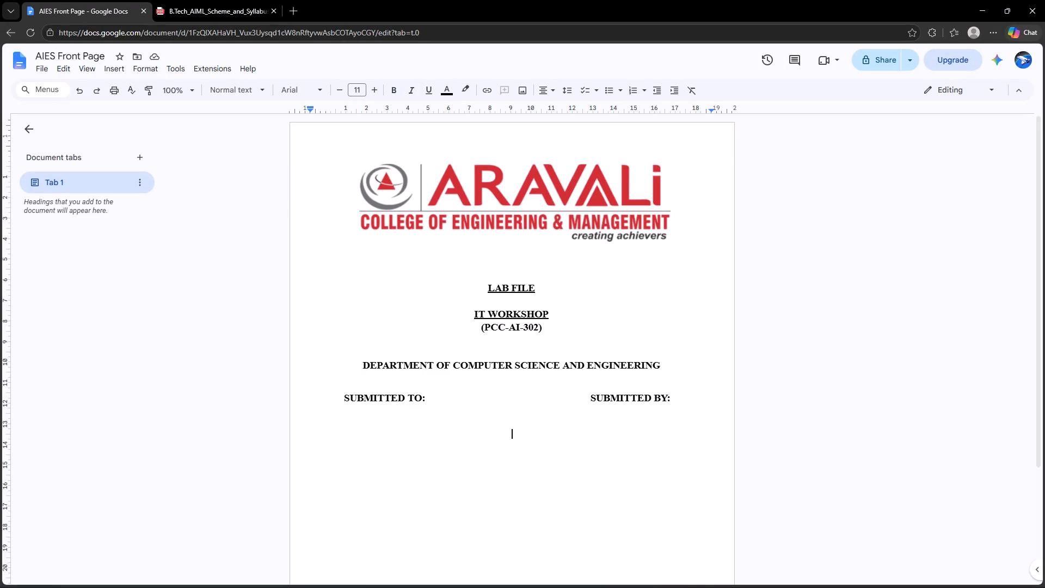
{"action": "left_click", "coordinate": [382, 415]}
{"action": "left_click", "coordinate": [359, 419]}
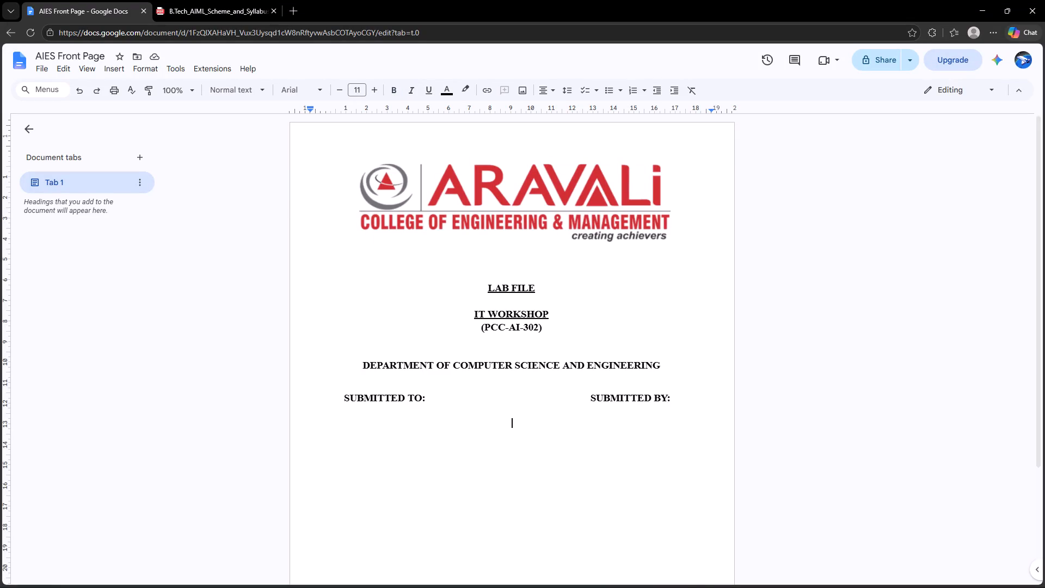
{"action": "left_click", "coordinate": [354, 416]}
{"action": "left_click", "coordinate": [547, 93]}
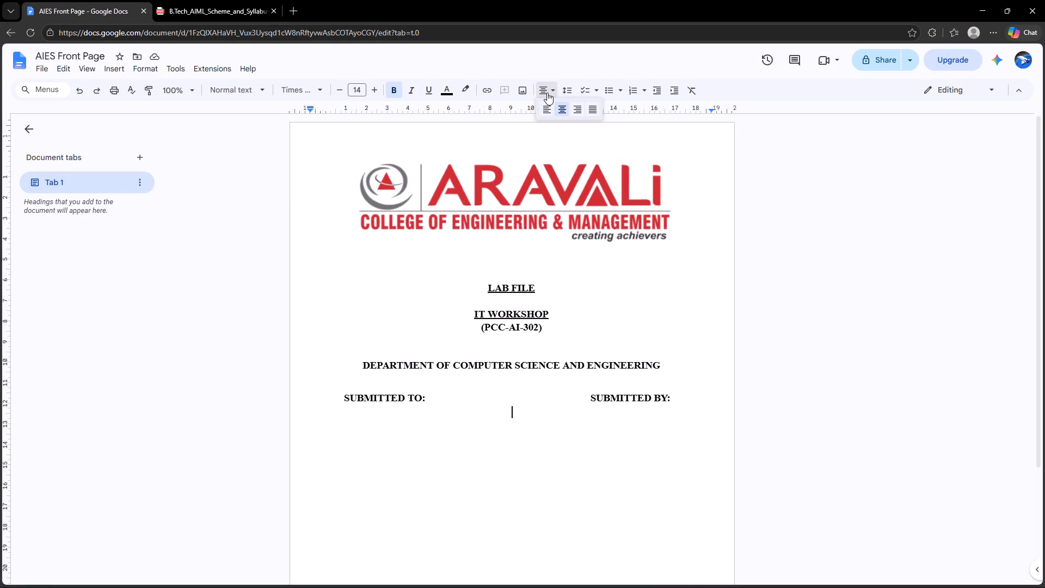
{"action": "left_click", "coordinate": [544, 106]}
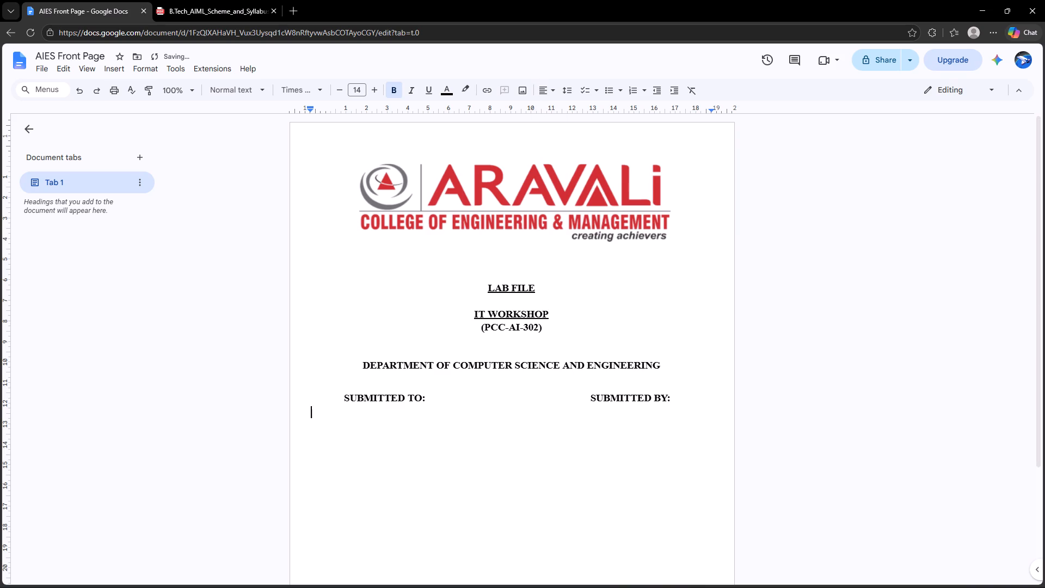
Enter the teacher's name with the title Mrs. below SUBMITTED TO, indented with spaces to line up with that label.
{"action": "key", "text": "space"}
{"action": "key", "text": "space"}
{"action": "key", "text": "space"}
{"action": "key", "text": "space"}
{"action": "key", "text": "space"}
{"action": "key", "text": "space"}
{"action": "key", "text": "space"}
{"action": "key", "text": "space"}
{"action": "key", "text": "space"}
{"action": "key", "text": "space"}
{"action": "key", "text": "BackSpace"}
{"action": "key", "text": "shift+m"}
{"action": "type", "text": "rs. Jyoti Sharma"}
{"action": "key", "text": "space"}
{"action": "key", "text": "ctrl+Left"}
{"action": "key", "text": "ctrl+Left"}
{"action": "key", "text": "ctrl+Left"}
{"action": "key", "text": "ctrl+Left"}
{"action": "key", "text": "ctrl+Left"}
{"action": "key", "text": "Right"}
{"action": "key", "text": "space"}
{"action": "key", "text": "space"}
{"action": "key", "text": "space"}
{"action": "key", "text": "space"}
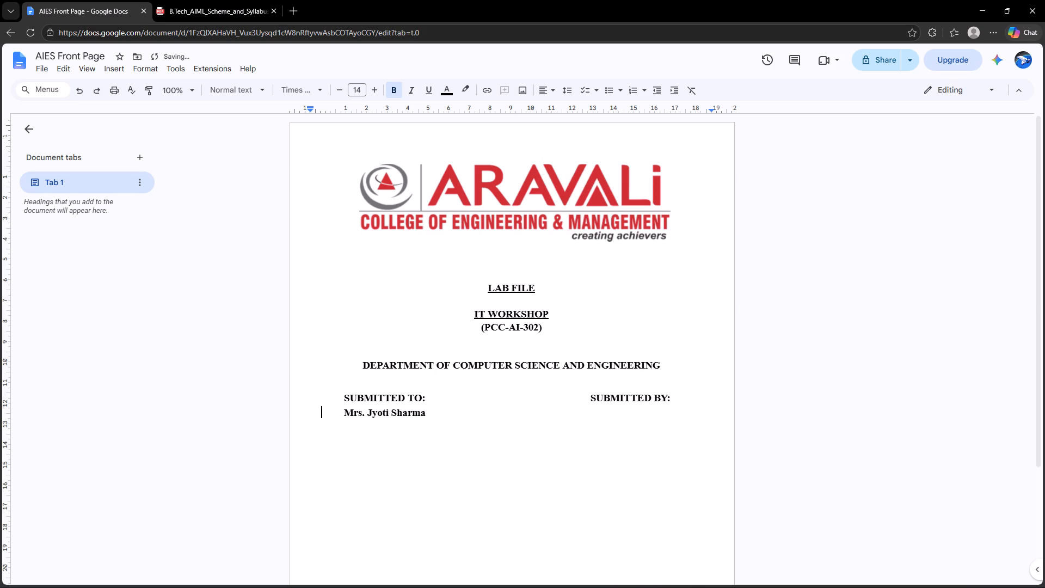
Enter the student's name on the teacher's line, spaced across to sit beneath SUBMITTED BY.
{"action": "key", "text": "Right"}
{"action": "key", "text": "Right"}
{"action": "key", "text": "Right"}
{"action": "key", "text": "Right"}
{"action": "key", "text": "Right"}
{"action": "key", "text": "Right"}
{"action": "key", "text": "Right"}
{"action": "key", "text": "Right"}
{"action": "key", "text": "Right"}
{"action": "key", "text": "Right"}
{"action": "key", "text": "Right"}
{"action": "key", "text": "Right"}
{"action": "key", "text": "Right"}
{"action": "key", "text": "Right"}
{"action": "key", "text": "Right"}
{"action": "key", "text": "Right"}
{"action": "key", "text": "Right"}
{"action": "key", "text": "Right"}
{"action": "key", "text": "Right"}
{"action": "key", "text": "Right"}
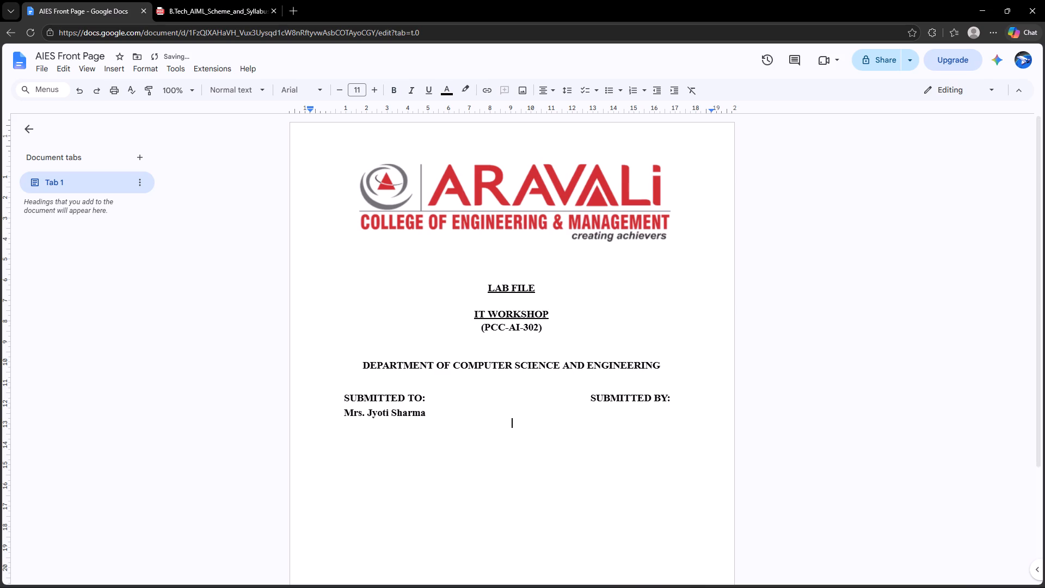
{"action": "left_click", "coordinate": [547, 419]}
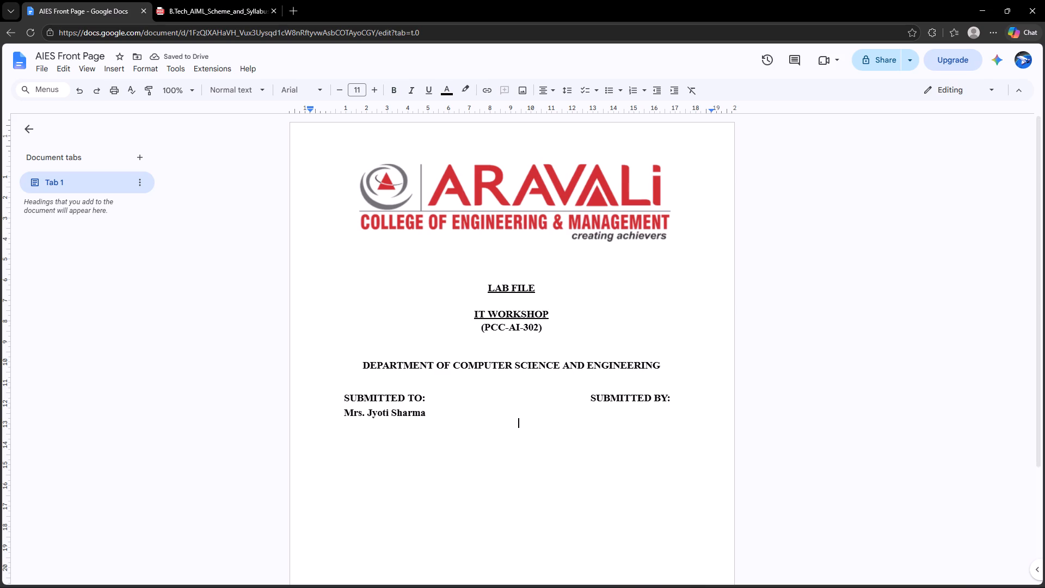
{"action": "left_click_drag", "start_coordinate": [547, 419], "coordinate": [537, 409]}
{"action": "left_click", "coordinate": [537, 409]}
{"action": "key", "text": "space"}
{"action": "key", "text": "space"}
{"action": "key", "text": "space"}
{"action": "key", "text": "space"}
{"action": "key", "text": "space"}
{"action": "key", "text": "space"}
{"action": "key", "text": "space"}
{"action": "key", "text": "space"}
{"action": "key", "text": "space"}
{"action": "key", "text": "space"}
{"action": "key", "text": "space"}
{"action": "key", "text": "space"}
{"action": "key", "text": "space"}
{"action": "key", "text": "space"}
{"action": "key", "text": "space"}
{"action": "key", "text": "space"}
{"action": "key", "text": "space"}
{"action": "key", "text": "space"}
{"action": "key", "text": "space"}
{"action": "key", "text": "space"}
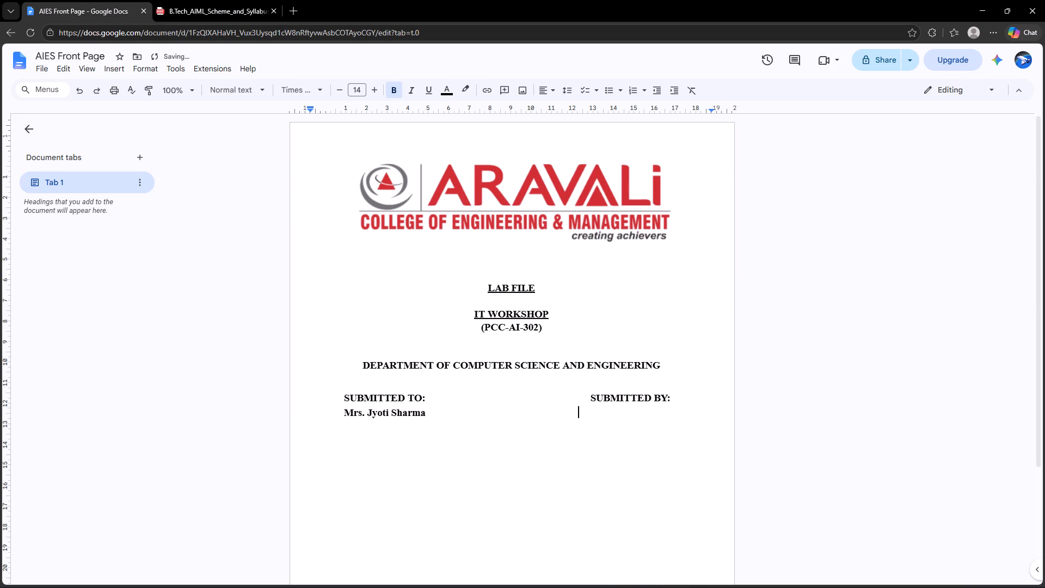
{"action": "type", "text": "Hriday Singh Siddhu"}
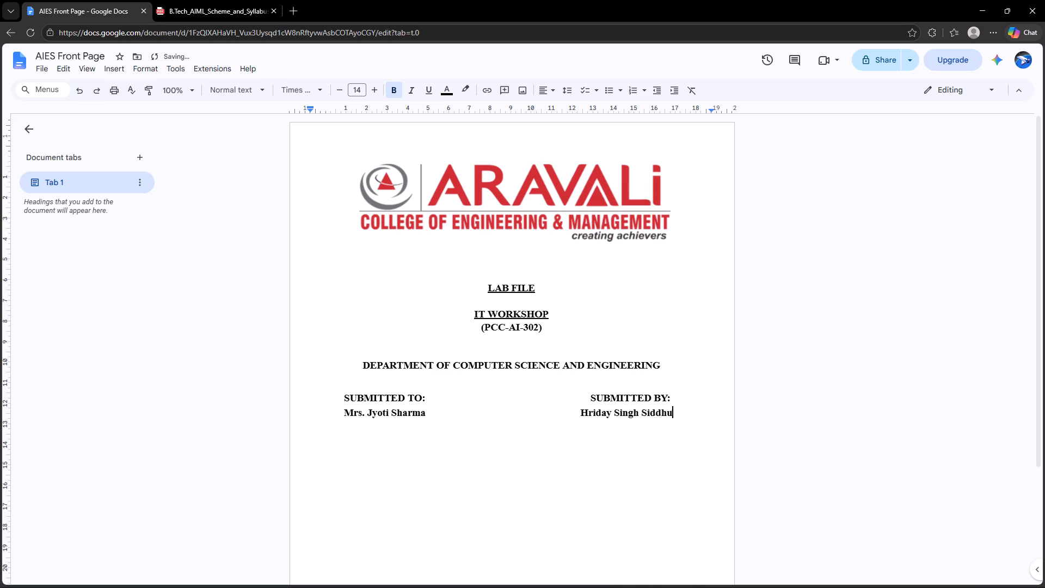
Add a new line below the teacher's name reading "(Assistant Professor)", indented with spaces to sit beneath the name.
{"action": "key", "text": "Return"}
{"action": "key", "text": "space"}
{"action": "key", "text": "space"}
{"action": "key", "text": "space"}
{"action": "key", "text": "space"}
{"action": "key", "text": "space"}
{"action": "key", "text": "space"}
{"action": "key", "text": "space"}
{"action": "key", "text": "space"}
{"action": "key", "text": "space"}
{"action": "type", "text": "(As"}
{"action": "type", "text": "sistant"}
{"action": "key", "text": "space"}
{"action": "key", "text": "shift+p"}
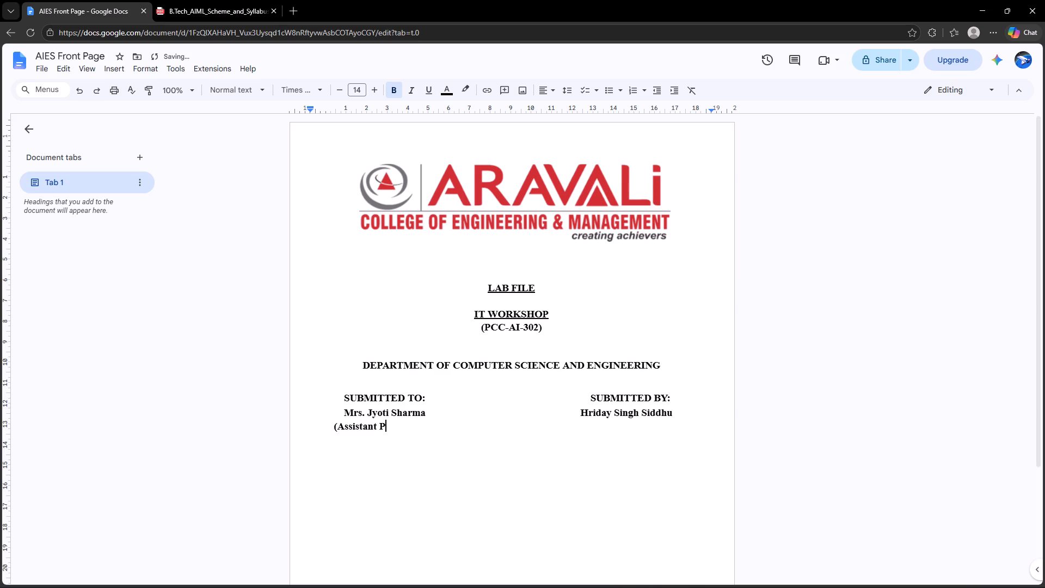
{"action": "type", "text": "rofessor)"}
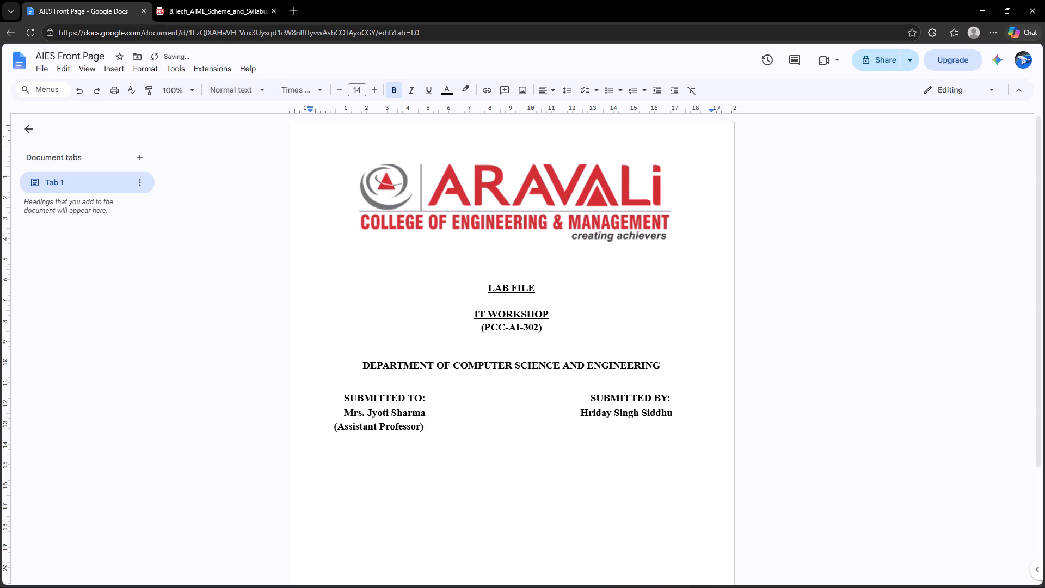
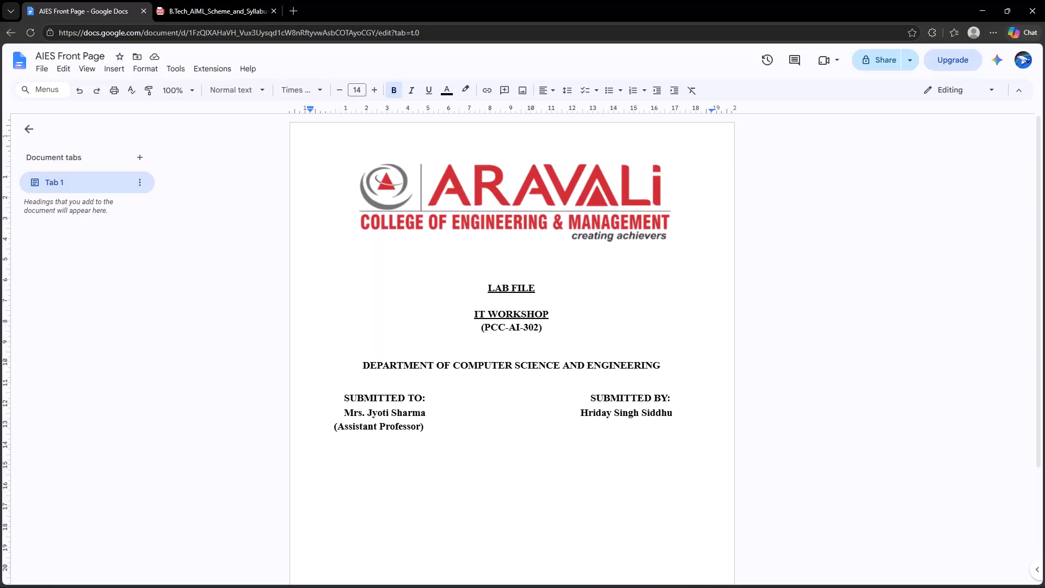
Indent the (Assistant Professor) line with three leading spaces so it sits under the teacher's name.
{"action": "left_click", "coordinate": [335, 426]}
{"action": "key", "text": "space"}
{"action": "key", "text": "space"}
{"action": "key", "text": "space"}
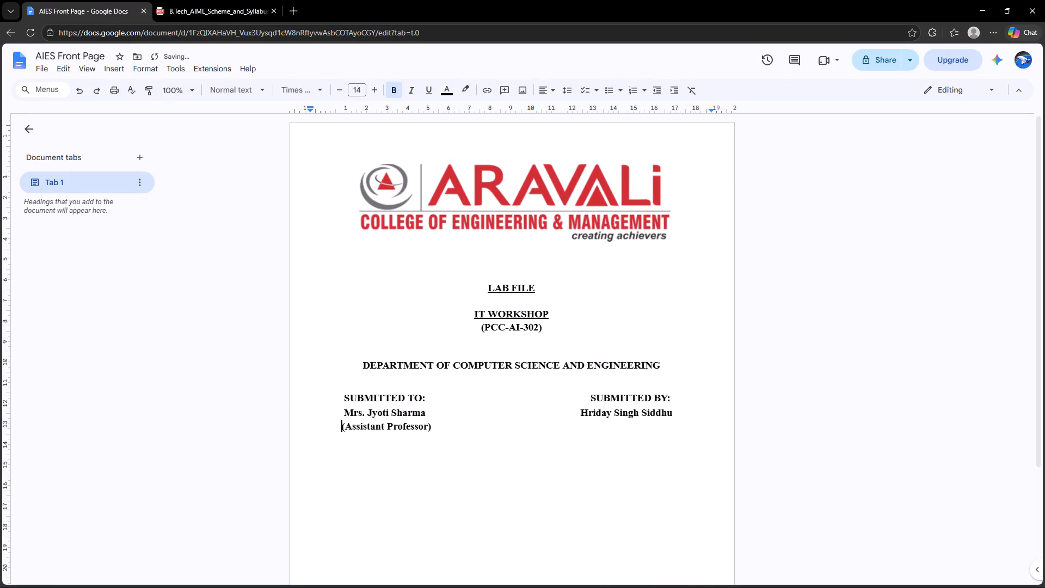
{"action": "key", "text": "BackSpace"}
{"action": "key", "text": "space"}
Increase the font size to 15 for the text from LAB FILE through the DEPARTMENT OF COMPUTER SCIENCE AND ENGINEERING line.
{"action": "left_click_drag", "start_coordinate": [478, 285], "coordinate": [554, 326]}
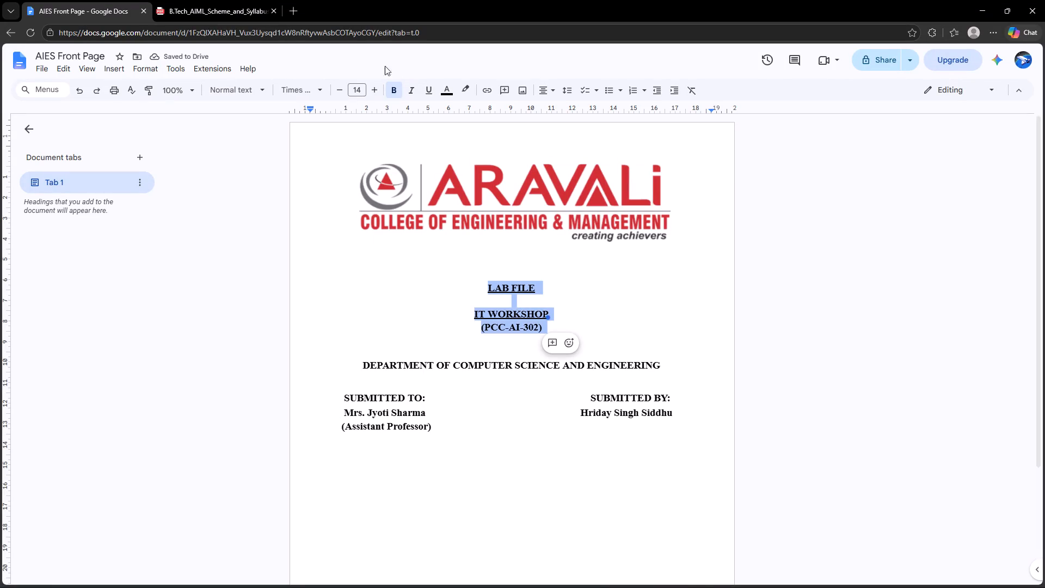
{"action": "left_click", "coordinate": [372, 85]}
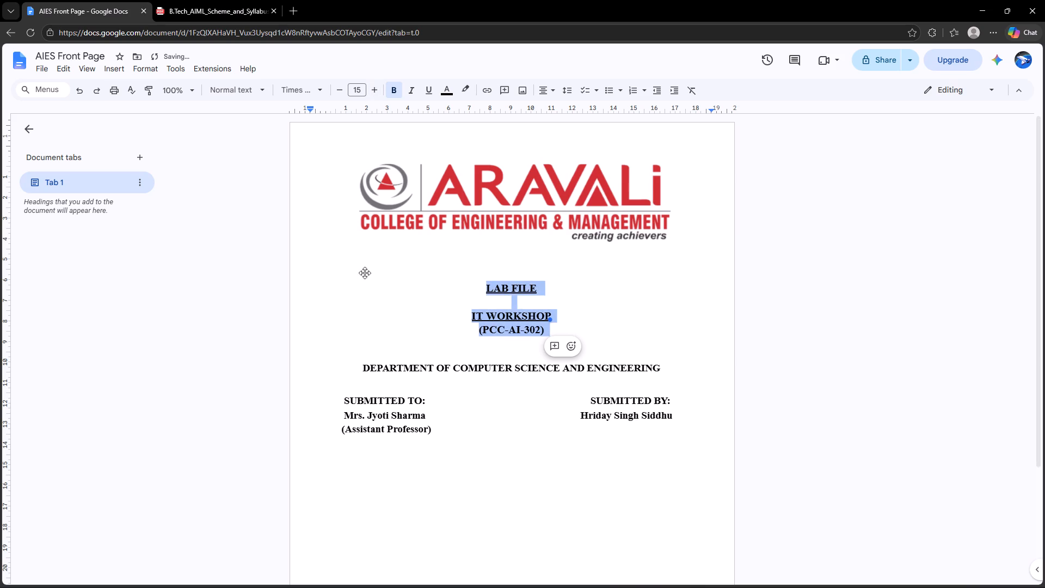
{"action": "left_click_drag", "start_coordinate": [360, 369], "coordinate": [700, 366]}
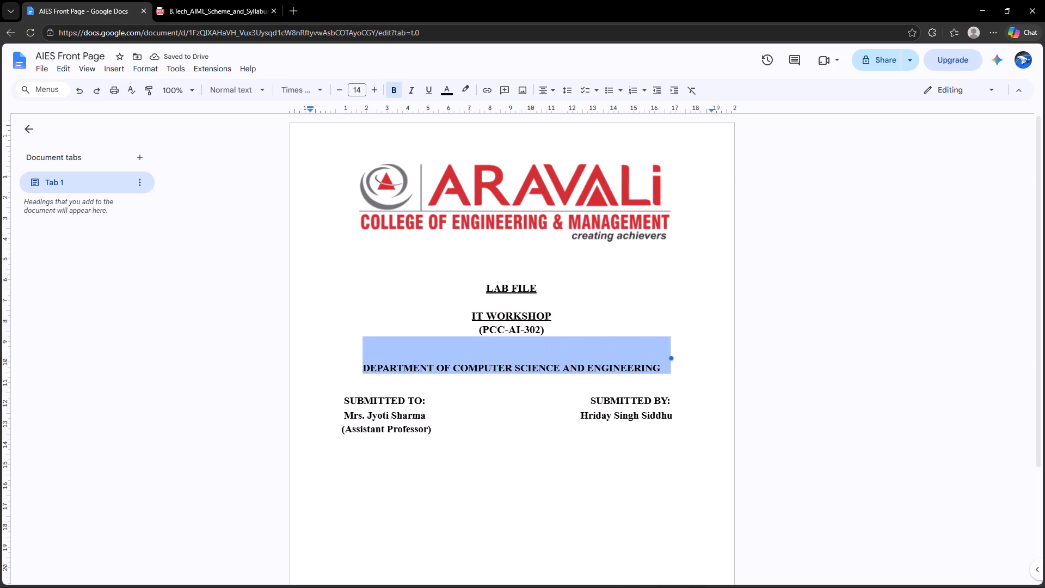
{"action": "left_click", "coordinate": [375, 96]}
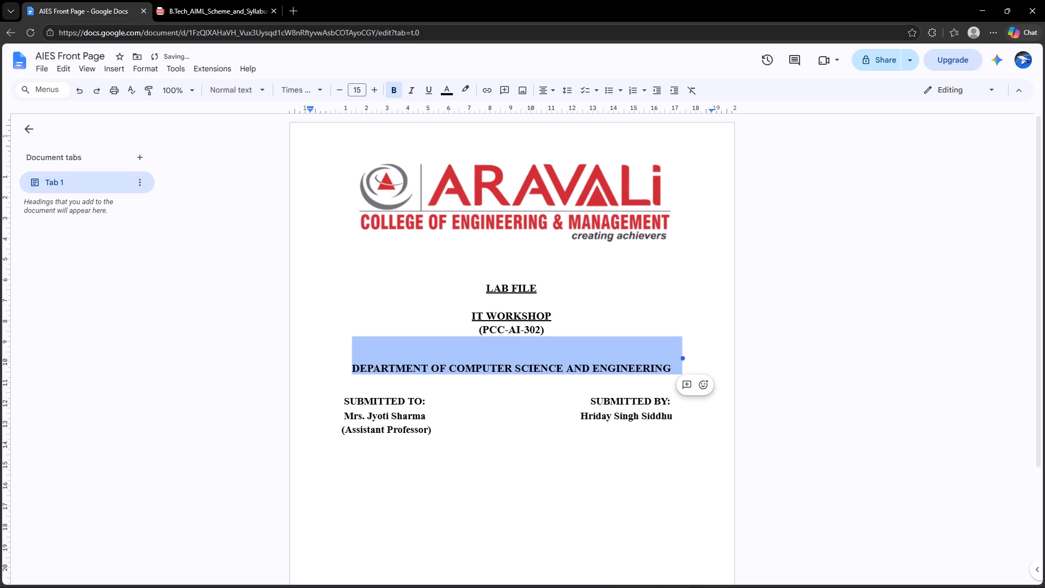
{"action": "left_click", "coordinate": [472, 384]}
Add two blank lines below the DEPARTMENT OF COMPUTER SCIENCE AND ENGINEERING line, above the submission details.
{"action": "scroll", "coordinate": [472, 384], "scroll_direction": "down", "scroll_amount": 1}
{"action": "scroll", "coordinate": [489, 338], "scroll_direction": "down", "scroll_amount": 1}
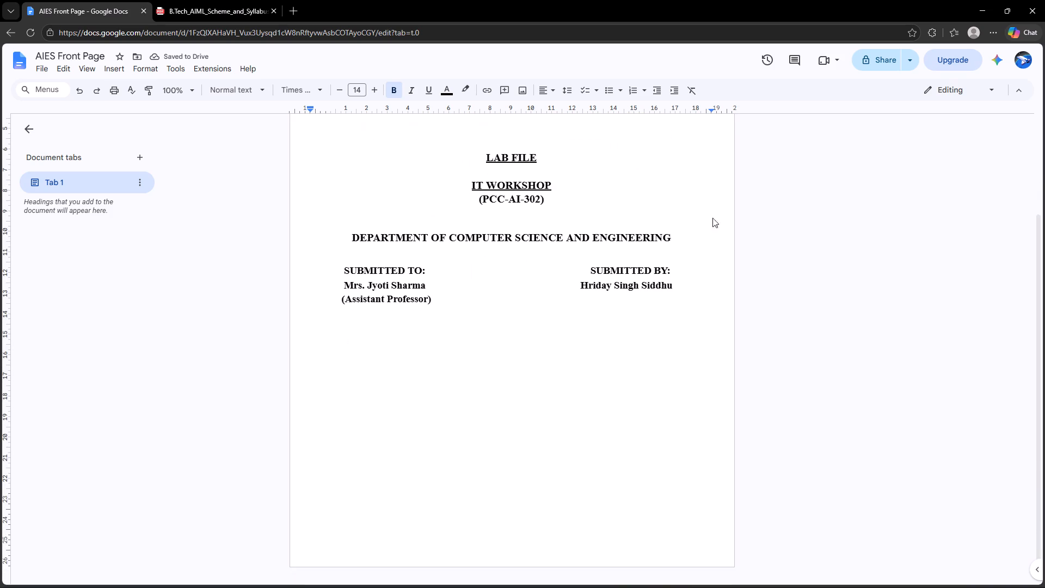
{"action": "left_click", "coordinate": [691, 237]}
{"action": "key", "text": "Return"}
{"action": "key", "text": "Return"}
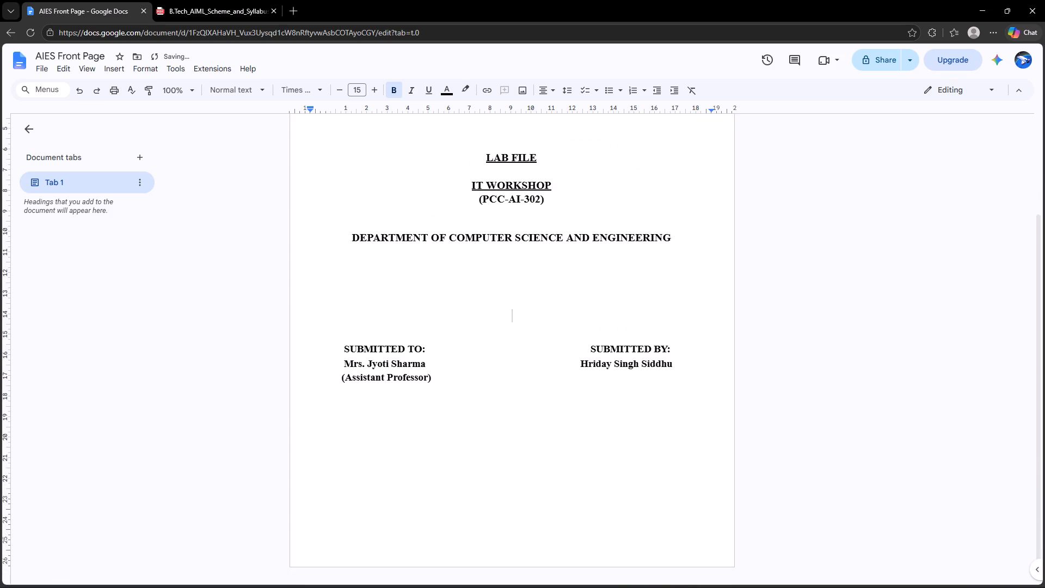
{"action": "scroll", "coordinate": [691, 237], "scroll_direction": "up", "scroll_amount": 3}
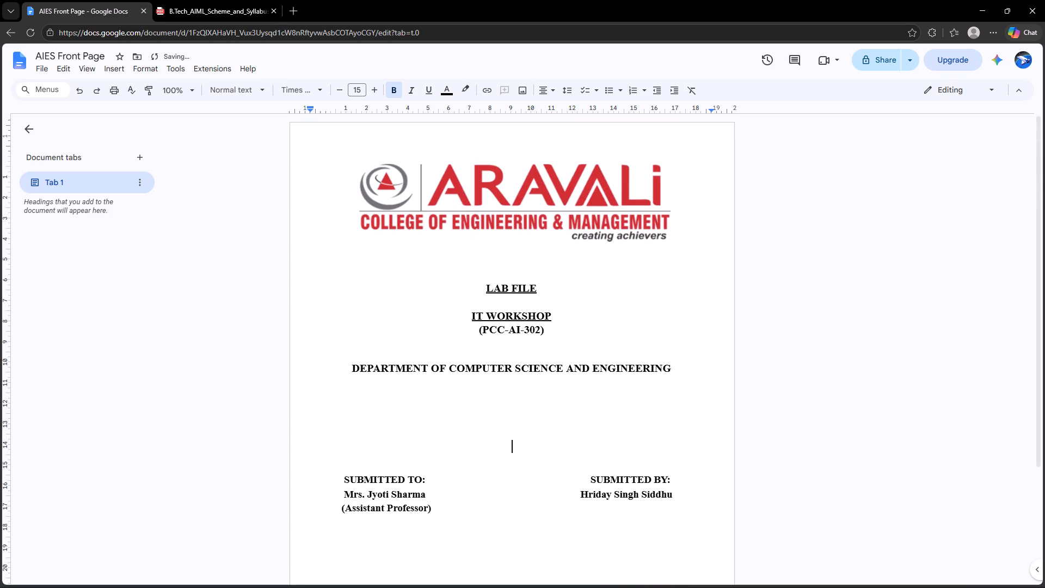
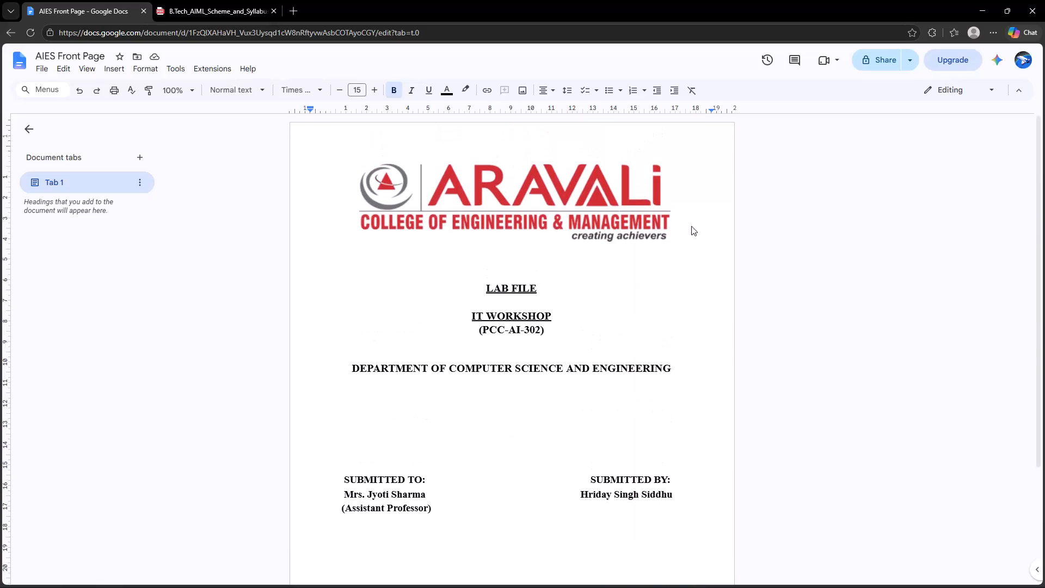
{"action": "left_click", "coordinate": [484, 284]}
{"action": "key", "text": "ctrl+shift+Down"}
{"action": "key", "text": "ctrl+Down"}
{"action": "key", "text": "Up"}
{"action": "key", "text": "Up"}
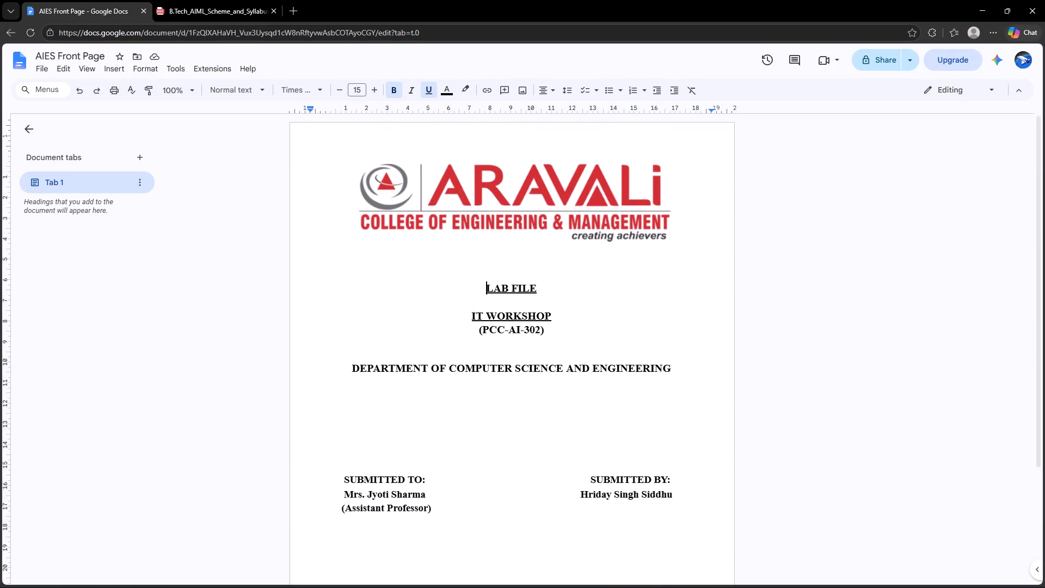
Break the department heading before AND ENGINEERING so it continues on a second line.
{"action": "left_click", "coordinate": [561, 362]}
{"action": "key", "text": "Return"}
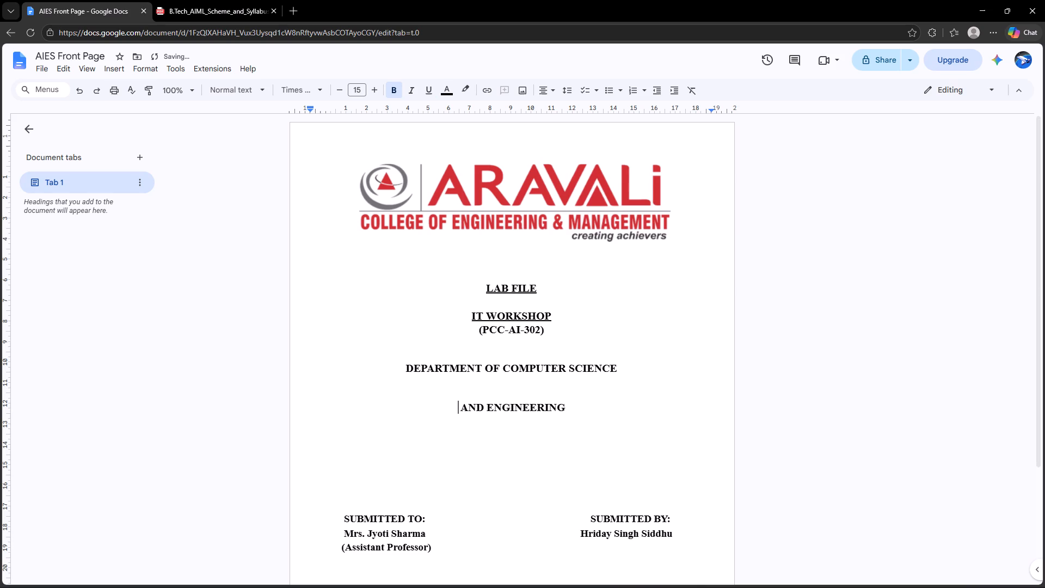
Set the paragraph spacing before both department heading lines to 1 pt.
{"action": "left_click_drag", "start_coordinate": [405, 369], "coordinate": [601, 411]}
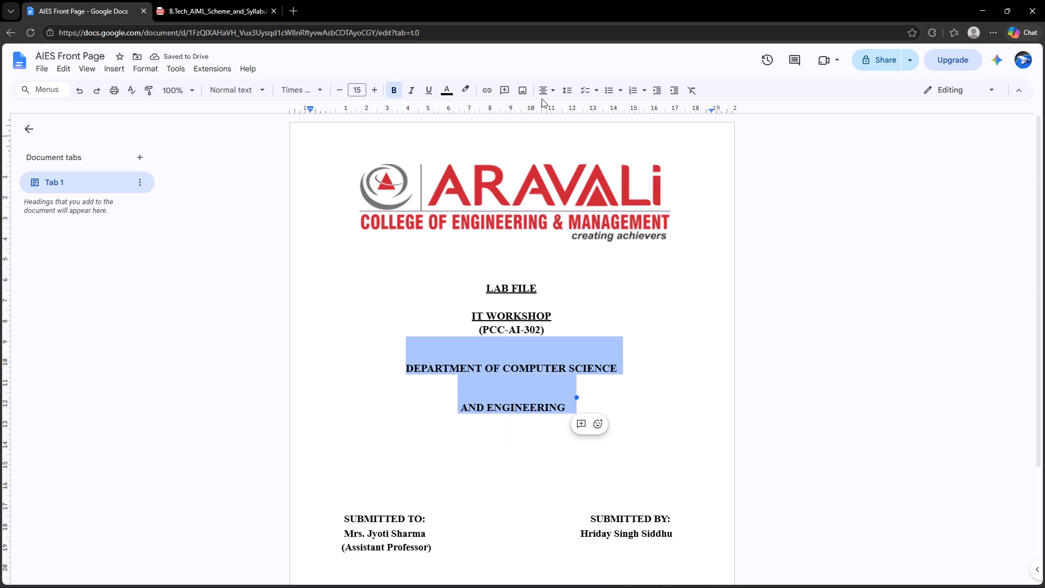
{"action": "left_click", "coordinate": [569, 88]}
{"action": "left_click", "coordinate": [598, 230]}
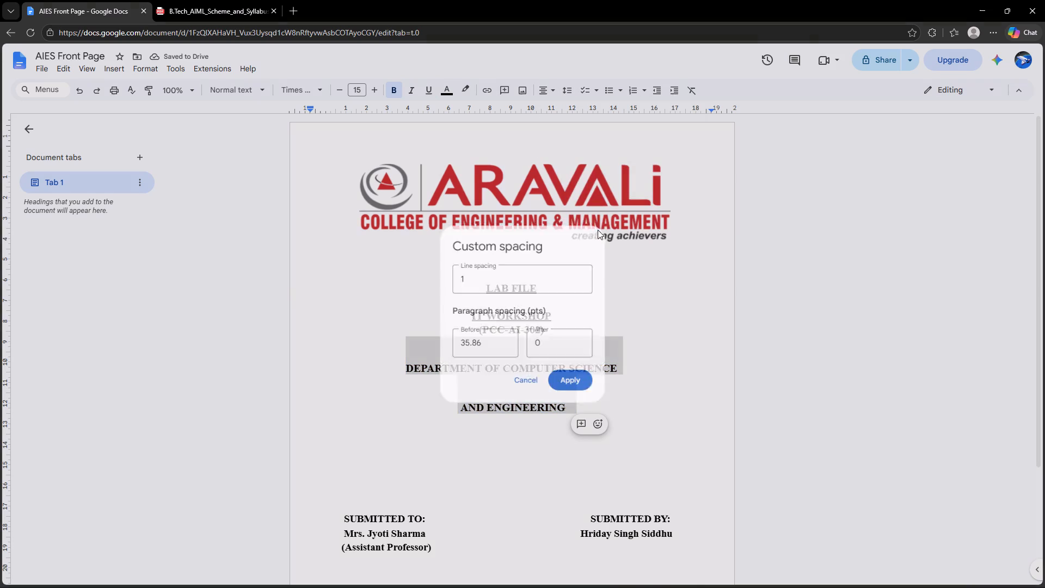
{"action": "double_click", "coordinate": [489, 340]}
{"action": "key", "text": "1"}
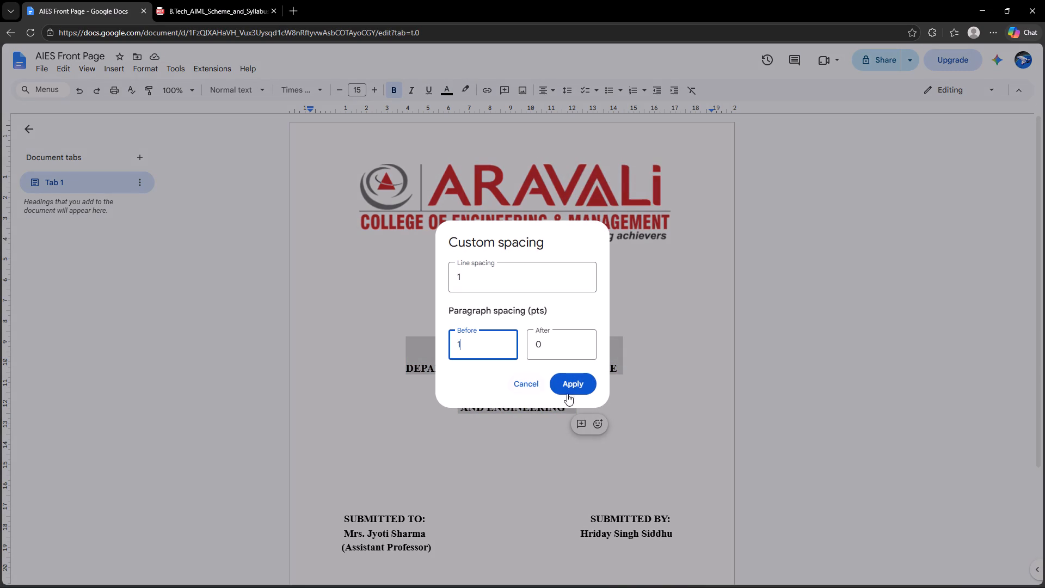
{"action": "left_click", "coordinate": [578, 389]}
Insert two blank lines between the (PCC-AI-302) course code and the department heading.
{"action": "left_click", "coordinate": [576, 319]}
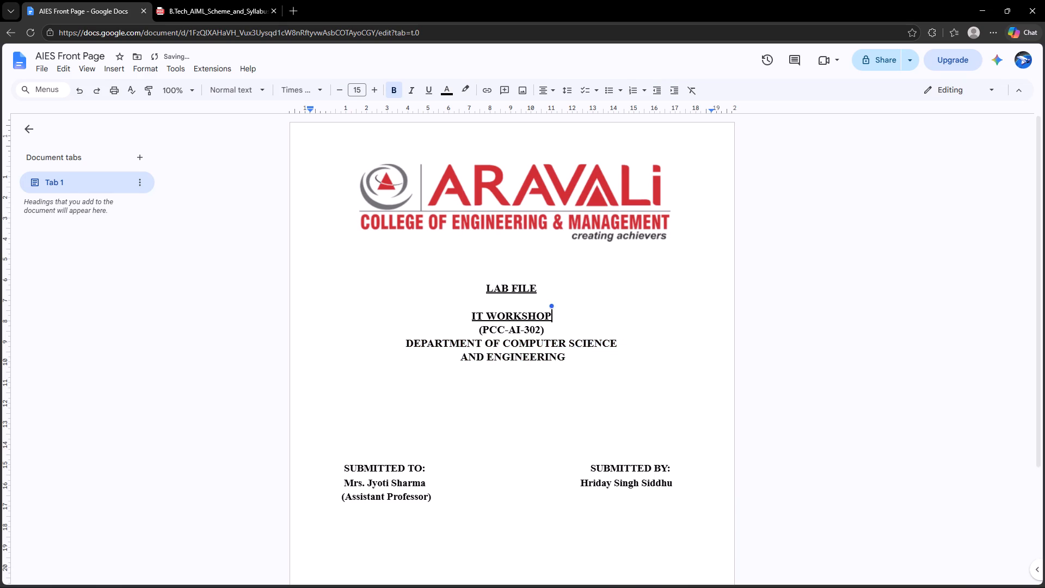
{"action": "left_click", "coordinate": [574, 325]}
{"action": "key", "text": "Return"}
{"action": "key", "text": "Return"}
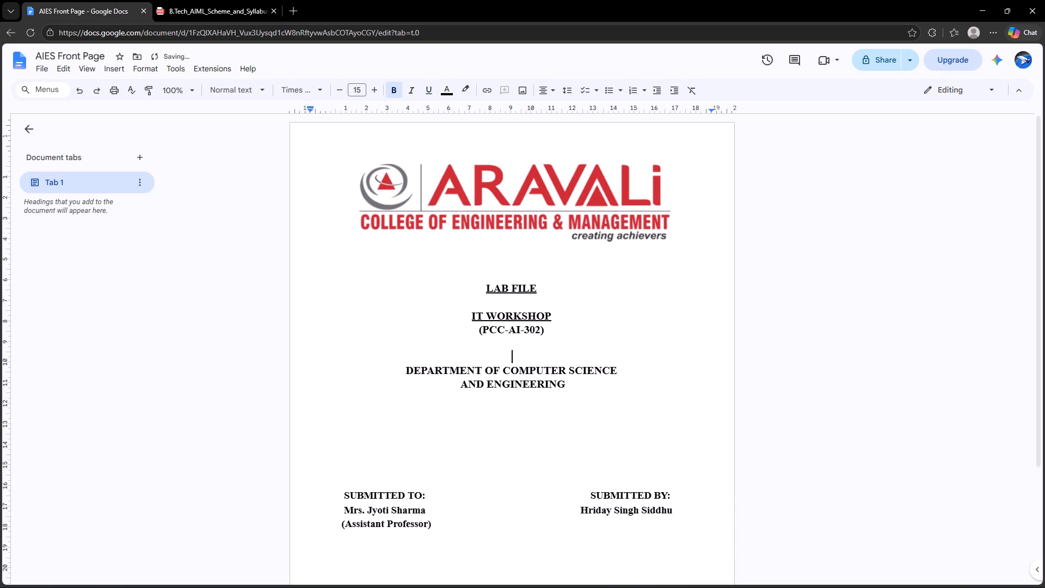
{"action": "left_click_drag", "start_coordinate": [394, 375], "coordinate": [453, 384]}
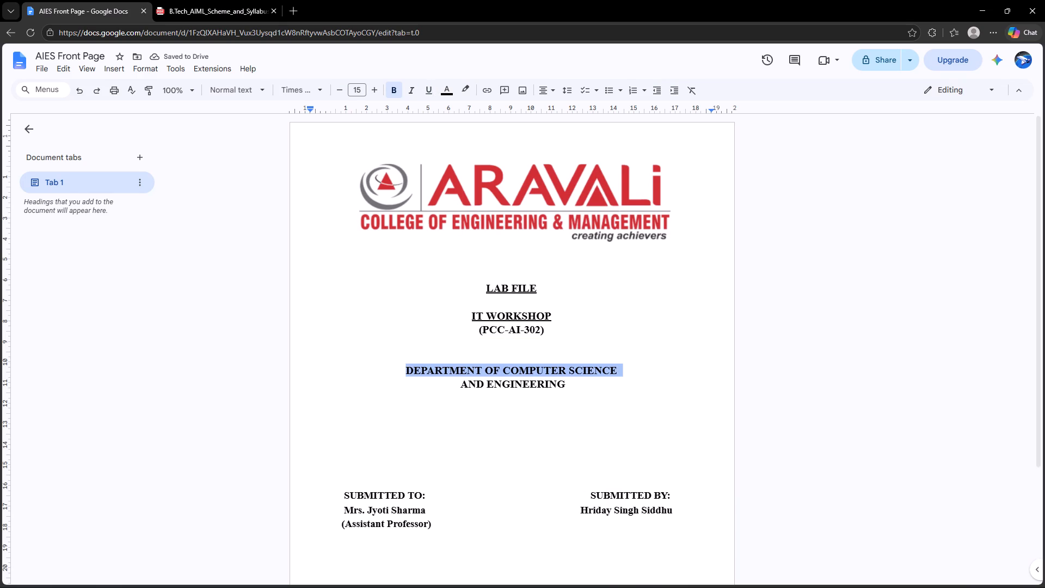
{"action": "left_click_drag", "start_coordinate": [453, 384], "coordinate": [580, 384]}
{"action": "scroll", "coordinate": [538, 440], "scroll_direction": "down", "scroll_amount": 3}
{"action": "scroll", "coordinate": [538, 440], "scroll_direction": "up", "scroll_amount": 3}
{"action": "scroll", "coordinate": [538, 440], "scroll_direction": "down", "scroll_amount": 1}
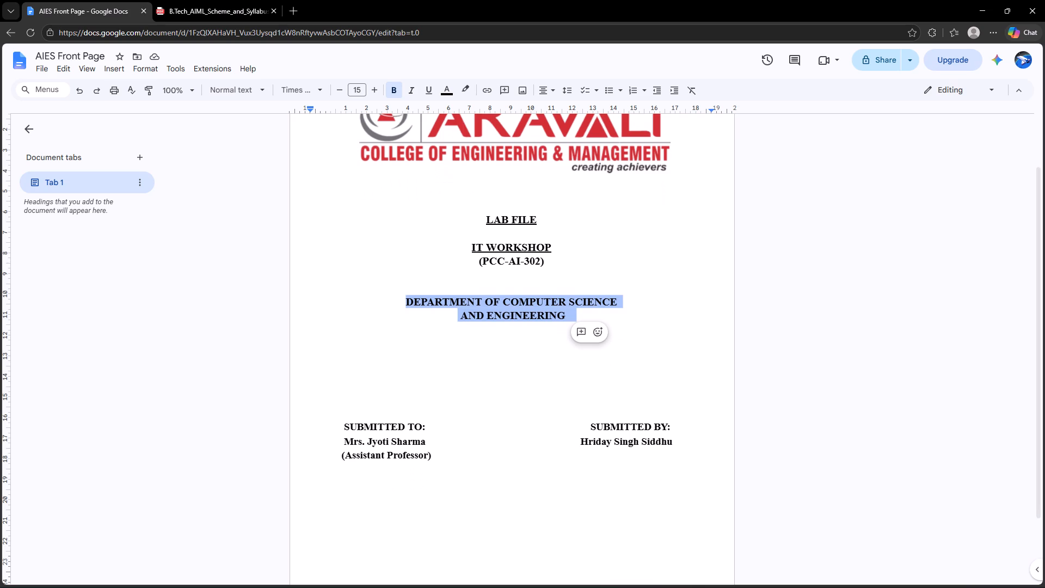
Enter the student's roll number below the name under SUBMITTED BY, spaced across on the (Assistant Professor) line.
{"action": "left_click", "coordinate": [671, 465]}
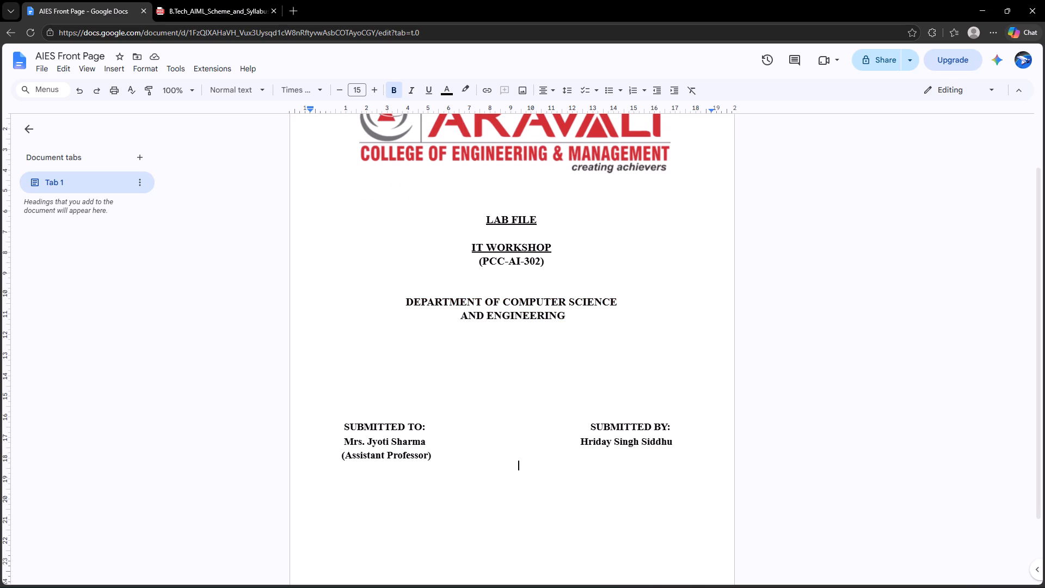
{"action": "left_click", "coordinate": [636, 445]}
{"action": "left_click", "coordinate": [604, 447]}
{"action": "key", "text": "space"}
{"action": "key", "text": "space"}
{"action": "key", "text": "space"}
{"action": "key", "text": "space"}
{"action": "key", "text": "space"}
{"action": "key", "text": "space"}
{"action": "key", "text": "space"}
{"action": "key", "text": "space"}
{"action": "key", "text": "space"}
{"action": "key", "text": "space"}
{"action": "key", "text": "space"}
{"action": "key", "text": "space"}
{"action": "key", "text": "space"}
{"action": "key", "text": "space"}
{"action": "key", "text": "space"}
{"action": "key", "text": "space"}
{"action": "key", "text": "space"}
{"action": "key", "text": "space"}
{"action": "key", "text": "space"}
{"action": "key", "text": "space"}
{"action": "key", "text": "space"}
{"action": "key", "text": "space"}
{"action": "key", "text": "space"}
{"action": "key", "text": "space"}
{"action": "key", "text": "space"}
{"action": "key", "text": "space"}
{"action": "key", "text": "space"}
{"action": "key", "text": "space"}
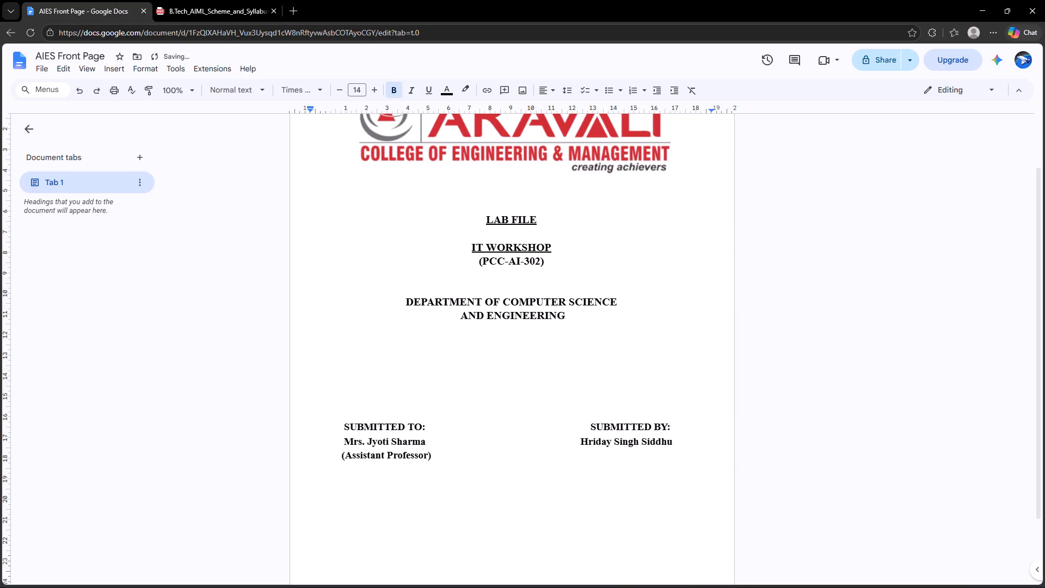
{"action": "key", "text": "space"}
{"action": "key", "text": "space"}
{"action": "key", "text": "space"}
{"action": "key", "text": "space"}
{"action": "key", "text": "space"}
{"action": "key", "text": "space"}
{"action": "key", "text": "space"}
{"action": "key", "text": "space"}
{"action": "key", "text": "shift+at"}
{"action": "key", "text": "BackSpace"}
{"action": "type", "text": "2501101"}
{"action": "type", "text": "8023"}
Add spaces before the roll number to centre it beneath the student's name.
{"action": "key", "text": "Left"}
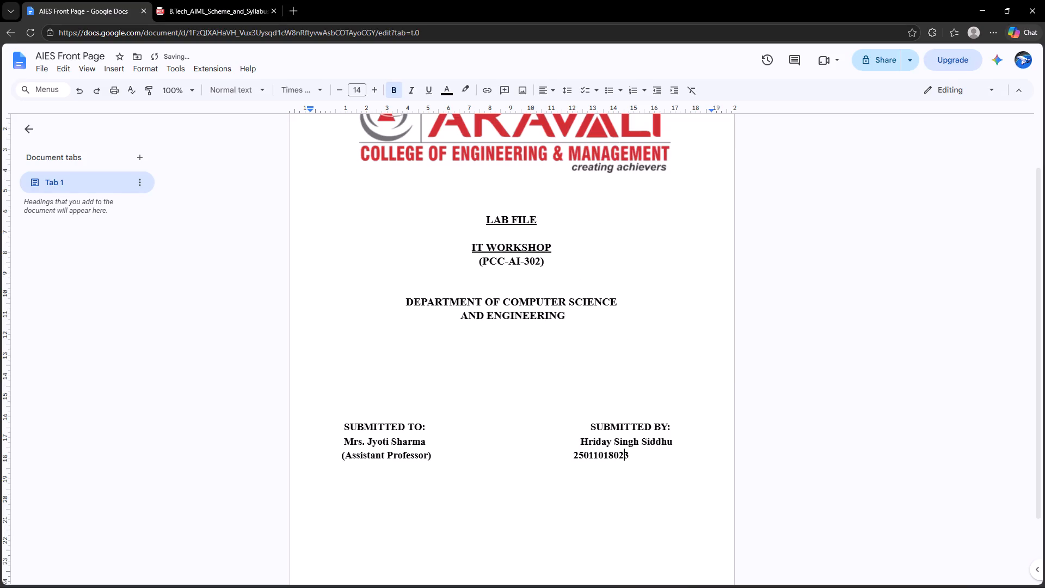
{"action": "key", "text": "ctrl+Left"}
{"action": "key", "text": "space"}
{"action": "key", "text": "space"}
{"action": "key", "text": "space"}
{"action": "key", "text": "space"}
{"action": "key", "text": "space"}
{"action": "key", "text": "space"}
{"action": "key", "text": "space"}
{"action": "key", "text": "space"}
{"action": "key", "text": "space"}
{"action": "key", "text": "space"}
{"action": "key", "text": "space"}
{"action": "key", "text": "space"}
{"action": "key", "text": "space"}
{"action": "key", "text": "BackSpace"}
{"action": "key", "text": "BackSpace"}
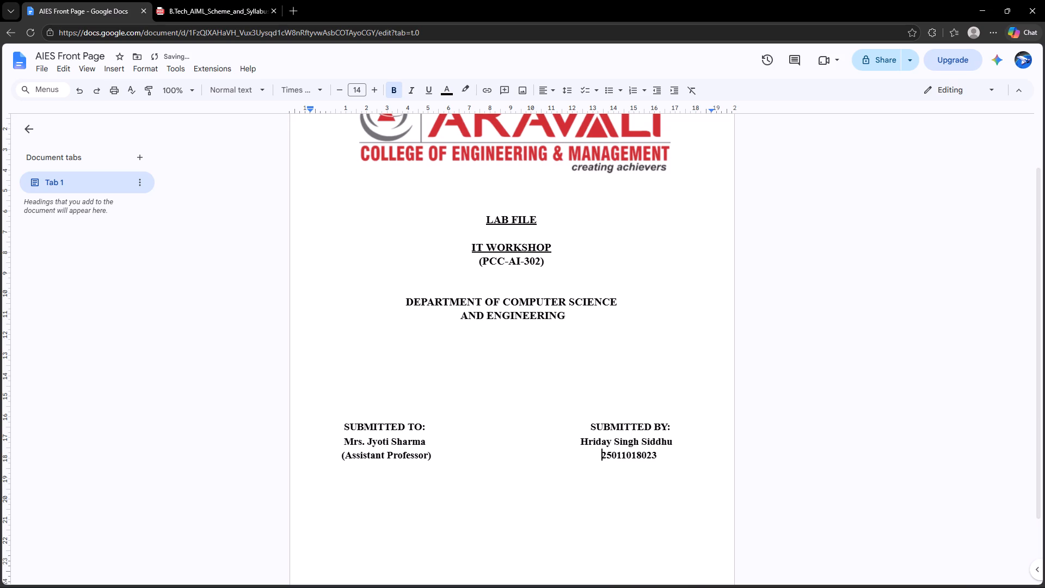
Remove one space before the student's roll number to adjust its alignment under the name.
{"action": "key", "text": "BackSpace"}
Add the bold text B.Tech CSE (AIML) on the line below the roll number, padded with leading spaces.
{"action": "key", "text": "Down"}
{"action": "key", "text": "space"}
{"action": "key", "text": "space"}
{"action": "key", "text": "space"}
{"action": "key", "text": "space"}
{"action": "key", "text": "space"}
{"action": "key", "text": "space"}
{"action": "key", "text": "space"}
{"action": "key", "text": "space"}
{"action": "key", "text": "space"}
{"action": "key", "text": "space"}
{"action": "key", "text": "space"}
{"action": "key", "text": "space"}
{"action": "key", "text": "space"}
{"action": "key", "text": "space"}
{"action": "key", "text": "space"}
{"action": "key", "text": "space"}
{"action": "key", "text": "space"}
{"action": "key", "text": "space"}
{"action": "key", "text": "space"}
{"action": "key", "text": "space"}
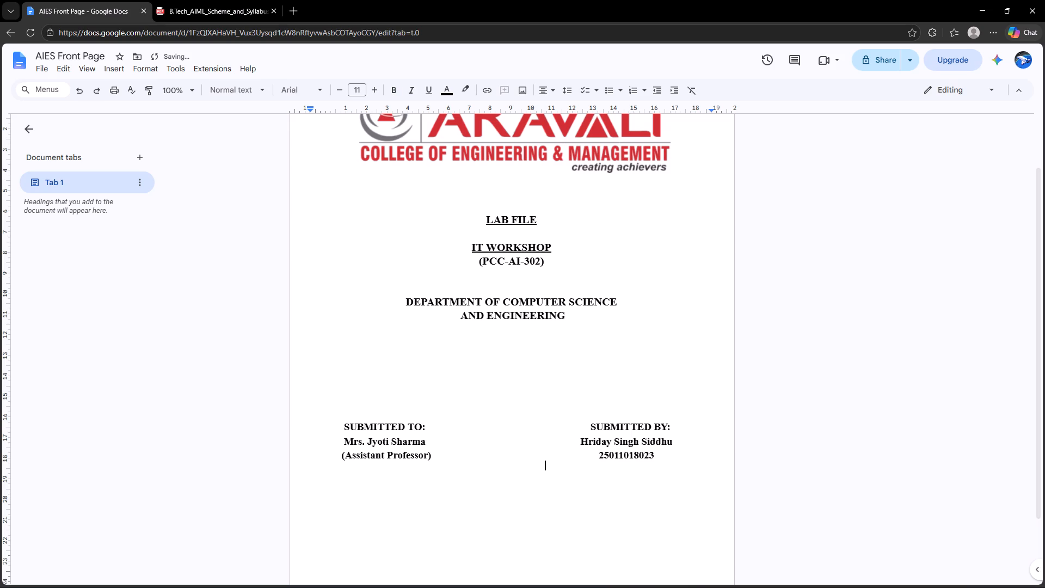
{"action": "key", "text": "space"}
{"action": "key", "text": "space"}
{"action": "type", "text": "B"}
{"action": "key", "text": "BackSpace"}
{"action": "key", "text": "space"}
{"action": "key", "text": "shift+b"}
{"action": "key", "text": "BackSpace"}
{"action": "key", "text": "ctrl+b"}
{"action": "key", "text": "shift+b"}
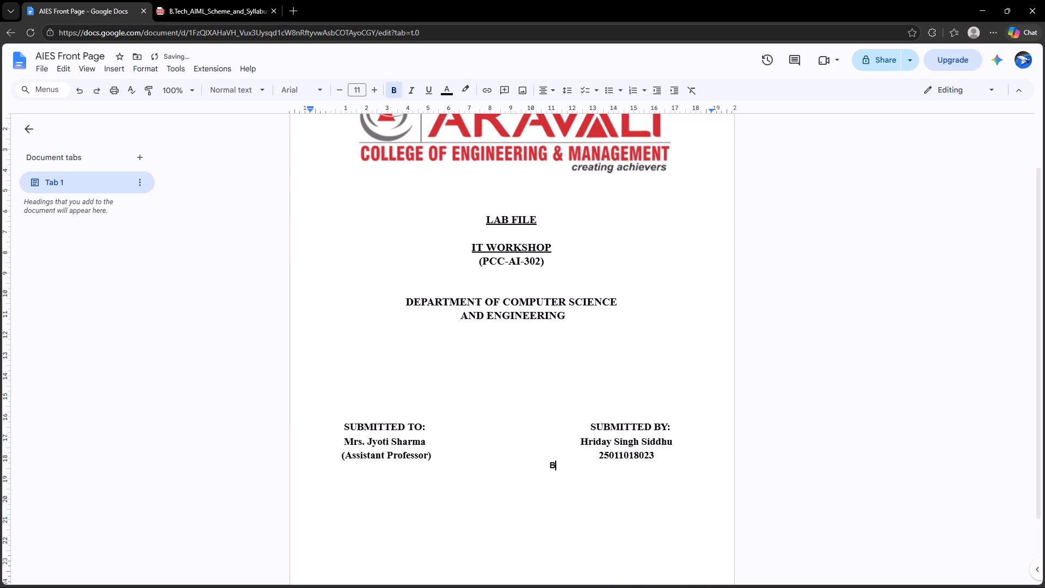
{"action": "type", "text": ".Tech"}
{"action": "key", "text": "space"}
{"action": "key", "text": "shift+c"}
{"action": "type", "text": "SE ("}
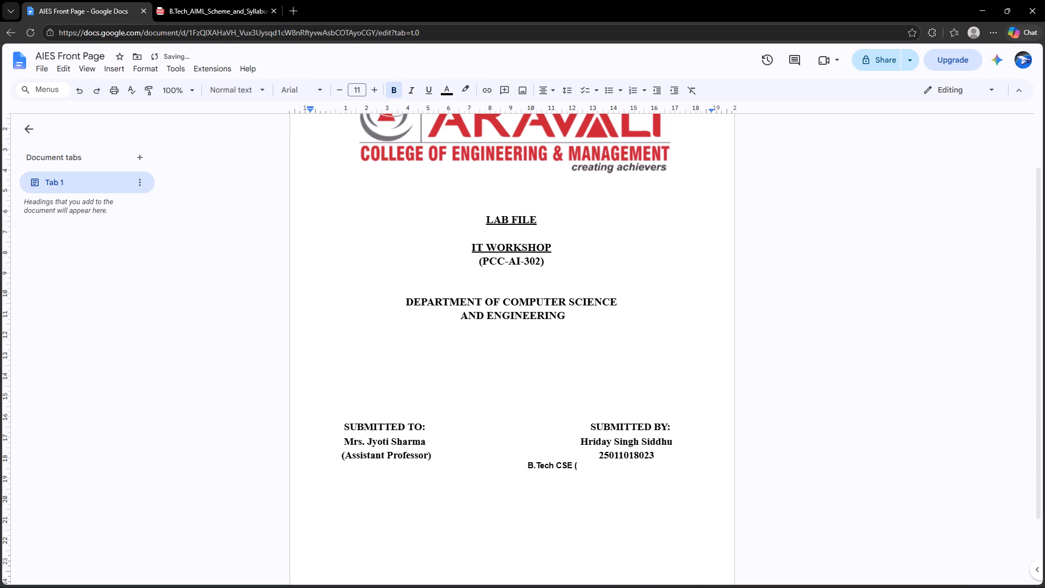
{"action": "type", "text": "AIML"}
{"action": "key", "text": "shift+parenright"}
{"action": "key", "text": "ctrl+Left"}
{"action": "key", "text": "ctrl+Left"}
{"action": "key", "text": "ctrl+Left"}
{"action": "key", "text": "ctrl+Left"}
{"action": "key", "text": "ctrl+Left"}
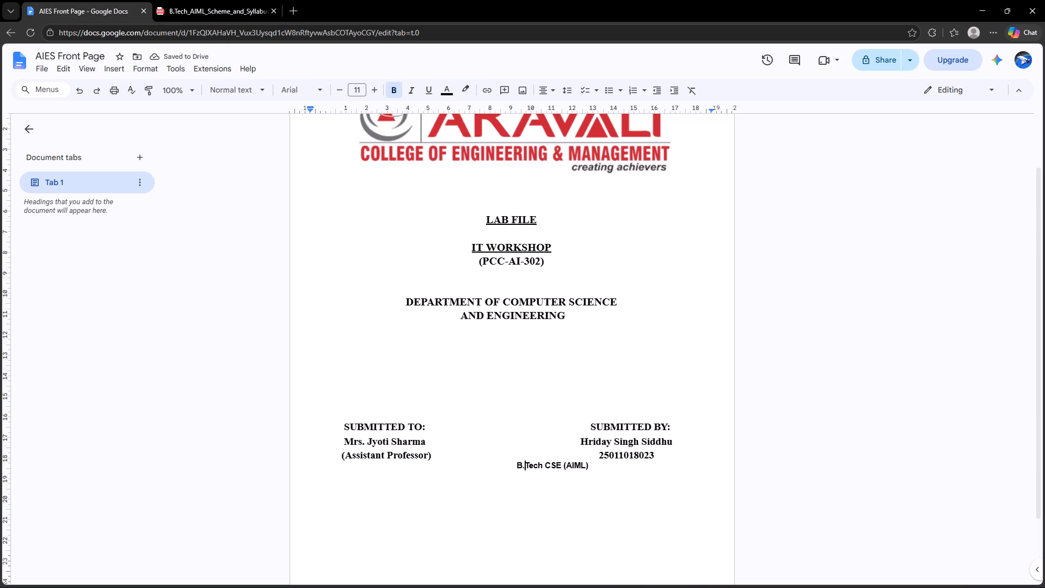
Add leading spaces before B.Tech CSE (AIML) so it sits centred beneath the student's roll number.
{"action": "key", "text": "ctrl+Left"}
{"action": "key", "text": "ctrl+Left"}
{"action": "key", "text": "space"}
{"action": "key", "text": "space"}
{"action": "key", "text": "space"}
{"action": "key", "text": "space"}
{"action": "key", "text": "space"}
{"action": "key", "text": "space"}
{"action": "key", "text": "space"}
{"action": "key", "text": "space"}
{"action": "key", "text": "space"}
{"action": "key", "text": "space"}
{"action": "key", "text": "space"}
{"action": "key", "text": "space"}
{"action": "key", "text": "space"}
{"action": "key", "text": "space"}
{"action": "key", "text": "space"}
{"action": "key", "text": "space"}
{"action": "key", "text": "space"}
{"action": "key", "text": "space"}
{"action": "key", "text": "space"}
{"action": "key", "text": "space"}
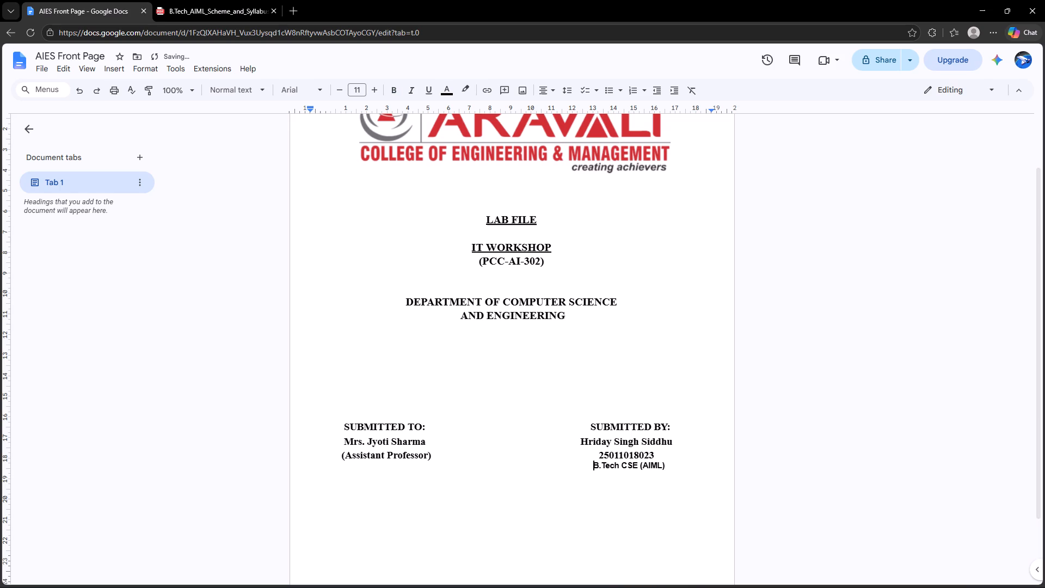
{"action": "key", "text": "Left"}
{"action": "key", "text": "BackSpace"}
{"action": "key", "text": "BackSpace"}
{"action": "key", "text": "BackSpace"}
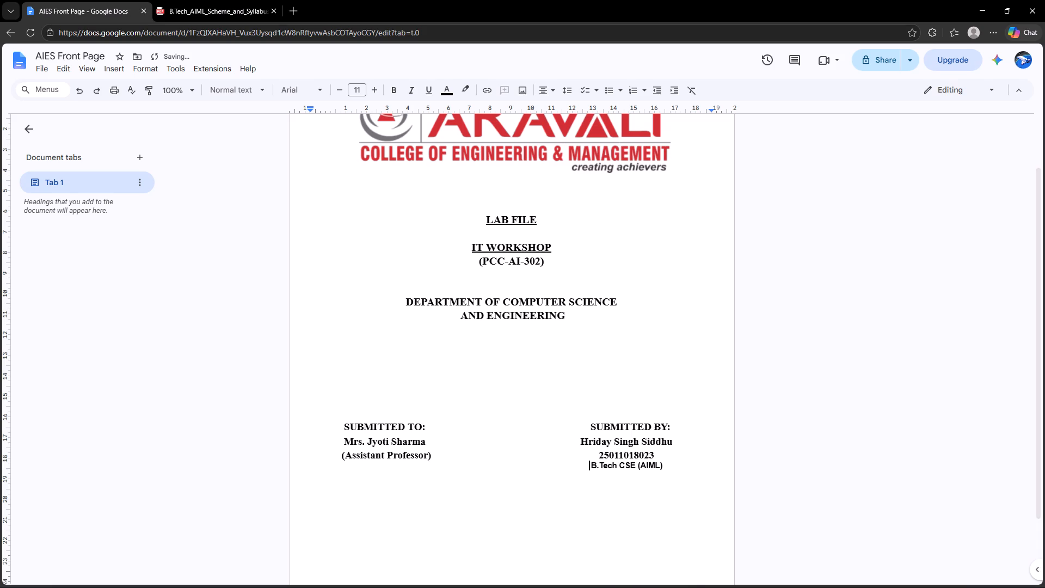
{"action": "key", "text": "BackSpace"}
Set the paragraph spacing before the roll number and B.Tech CSE (AIML) lines to 1 pt.
{"action": "scroll", "coordinate": [600, 451], "scroll_direction": "down", "scroll_amount": 1}
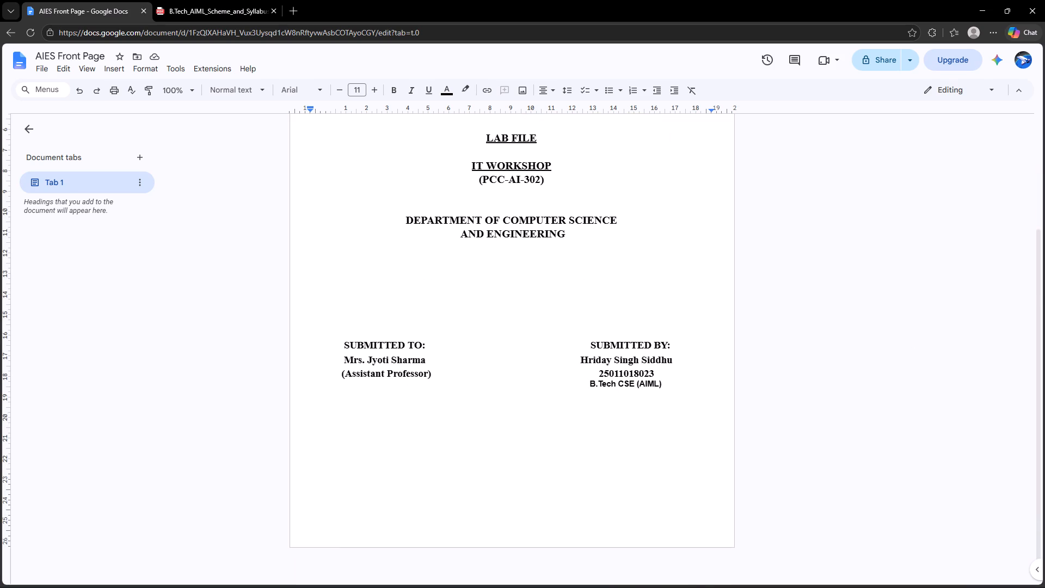
{"action": "left_click_drag", "start_coordinate": [598, 374], "coordinate": [654, 381]}
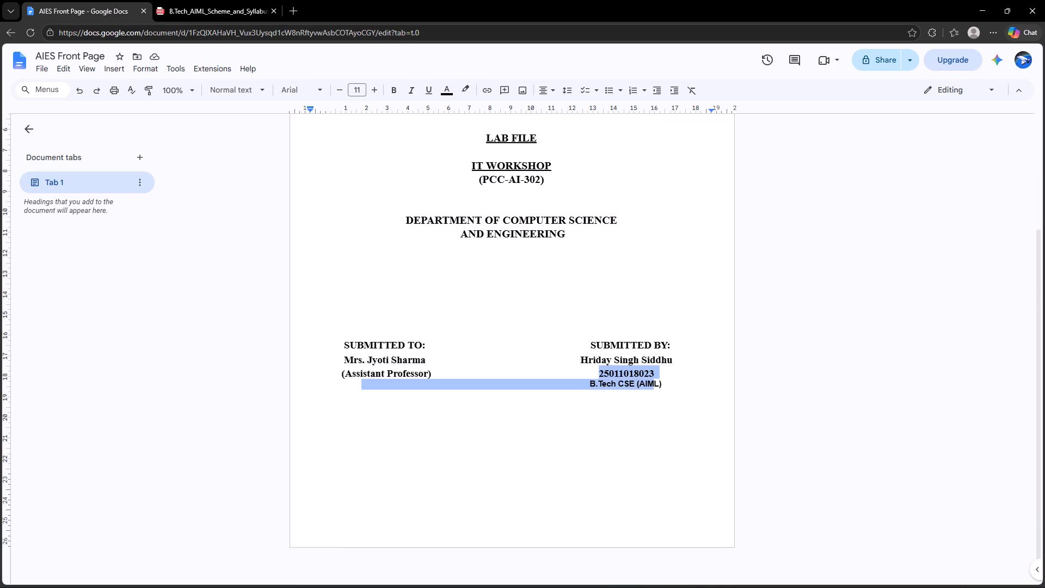
{"action": "left_click_drag", "start_coordinate": [654, 381], "coordinate": [682, 383]}
{"action": "left_click", "coordinate": [568, 85]}
{"action": "left_click", "coordinate": [598, 234]}
{"action": "double_click", "coordinate": [475, 348]}
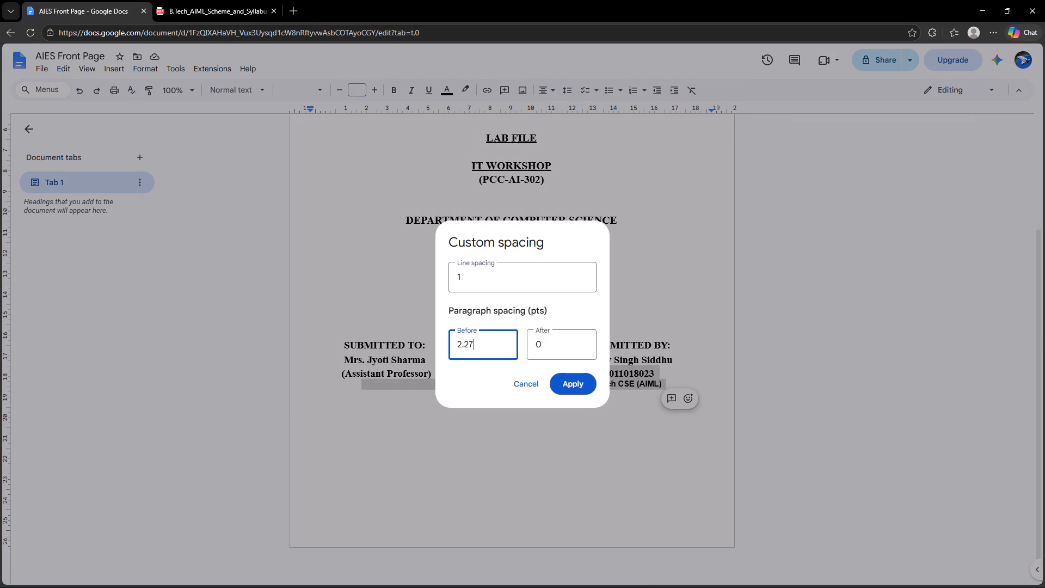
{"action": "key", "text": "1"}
{"action": "left_click", "coordinate": [572, 383]}
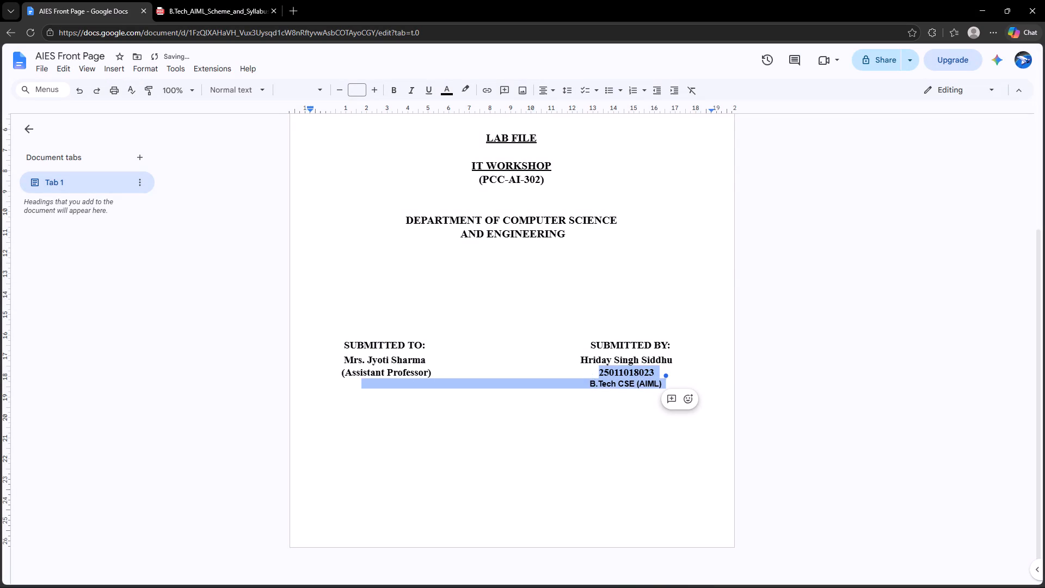
{"action": "left_click", "coordinate": [667, 371]}
{"action": "left_click", "coordinate": [801, 358]}
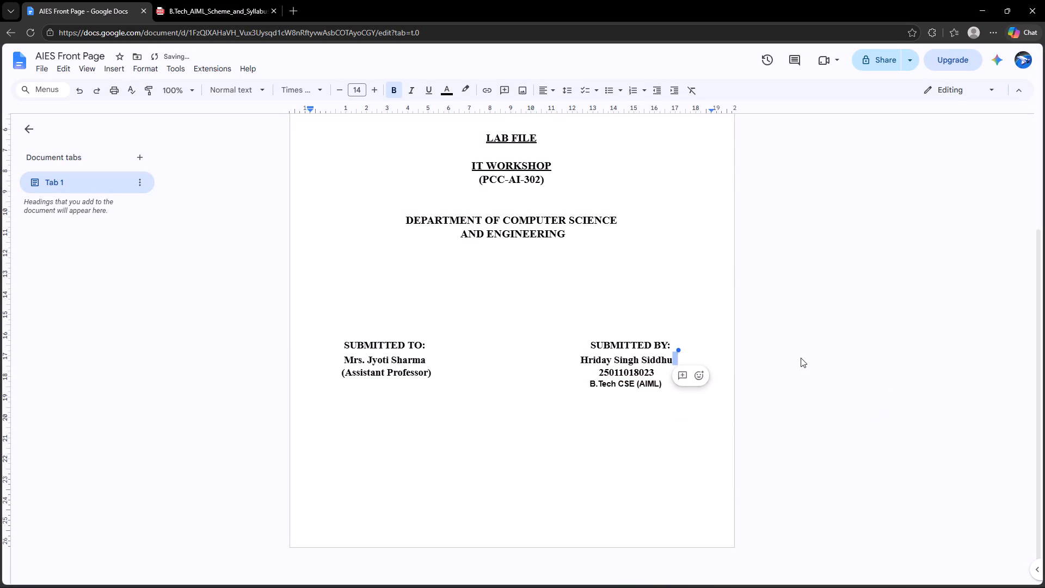
{"action": "left_click", "coordinate": [618, 463]}
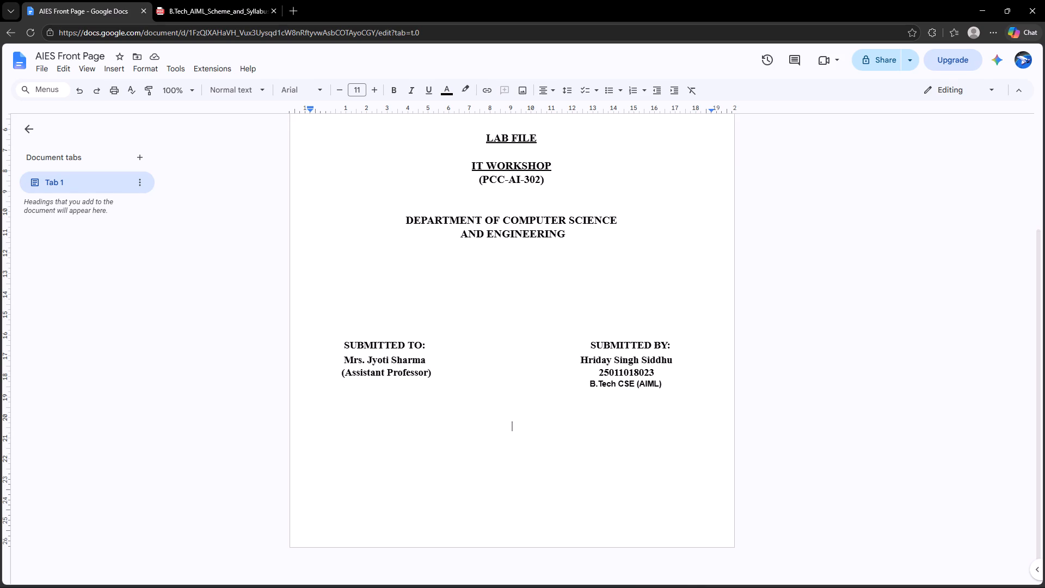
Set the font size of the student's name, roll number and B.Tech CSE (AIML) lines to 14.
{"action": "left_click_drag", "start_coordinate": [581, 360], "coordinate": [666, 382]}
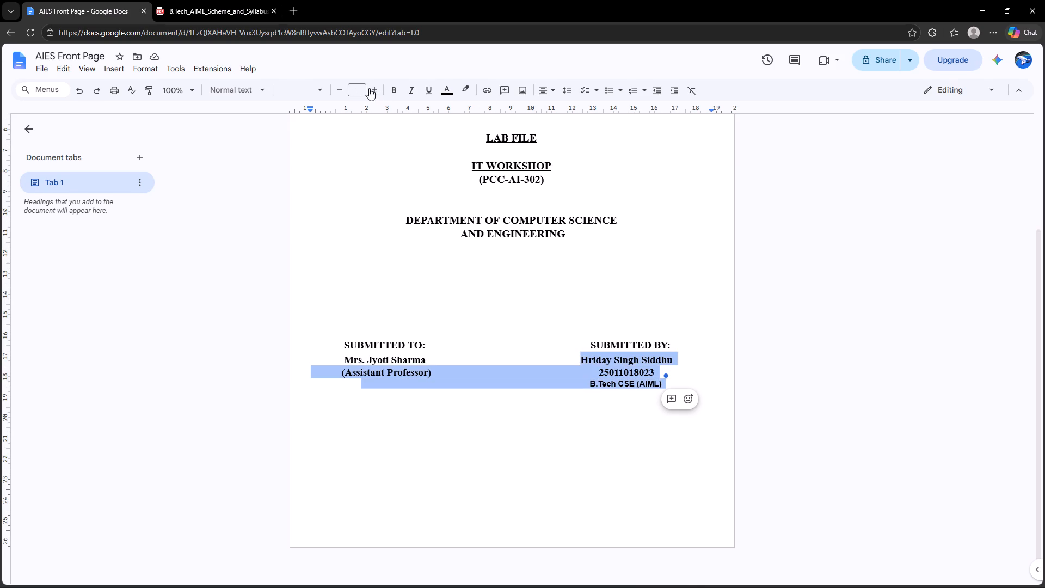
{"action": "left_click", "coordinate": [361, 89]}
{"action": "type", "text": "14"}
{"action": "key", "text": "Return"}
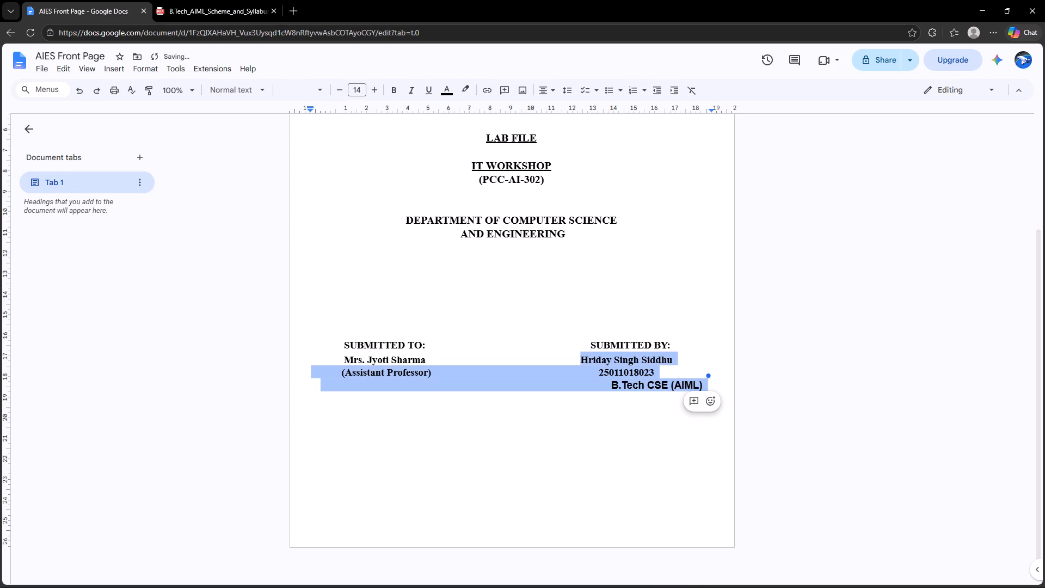
Remove excess leading spaces before B.Tech CSE (AIML) to bring it back beneath the roll number.
{"action": "left_click", "coordinate": [603, 390]}
{"action": "key", "text": "BackSpace"}
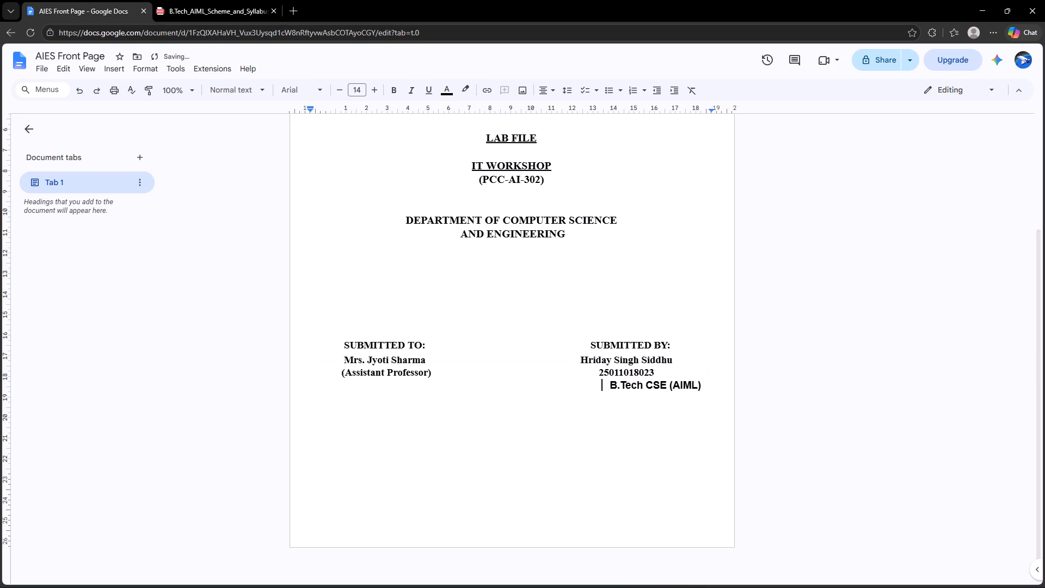
{"action": "key", "text": "BackSpace"}
{"action": "key", "text": "BackSpace"}
{"action": "key", "text": "BackSpace"}
{"action": "key", "text": "BackSpace"}
{"action": "key", "text": "BackSpace"}
{"action": "key", "text": "BackSpace"}
{"action": "key", "text": "BackSpace"}
{"action": "key", "text": "BackSpace"}
{"action": "key", "text": "BackSpace"}
{"action": "key", "text": "BackSpace"}
{"action": "key", "text": "BackSpace"}
{"action": "key", "text": "BackSpace"}
{"action": "key", "text": "BackSpace"}
{"action": "key", "text": "BackSpace"}
{"action": "key", "text": "BackSpace"}
{"action": "key", "text": "BackSpace"}
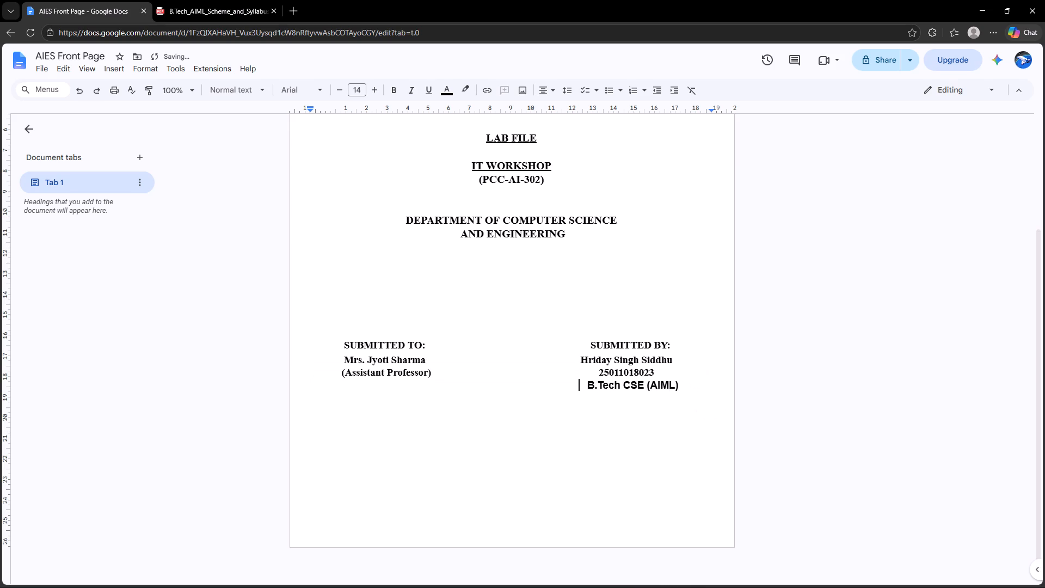
{"action": "key", "text": "BackSpace"}
{"action": "key", "text": "BackSpace"}
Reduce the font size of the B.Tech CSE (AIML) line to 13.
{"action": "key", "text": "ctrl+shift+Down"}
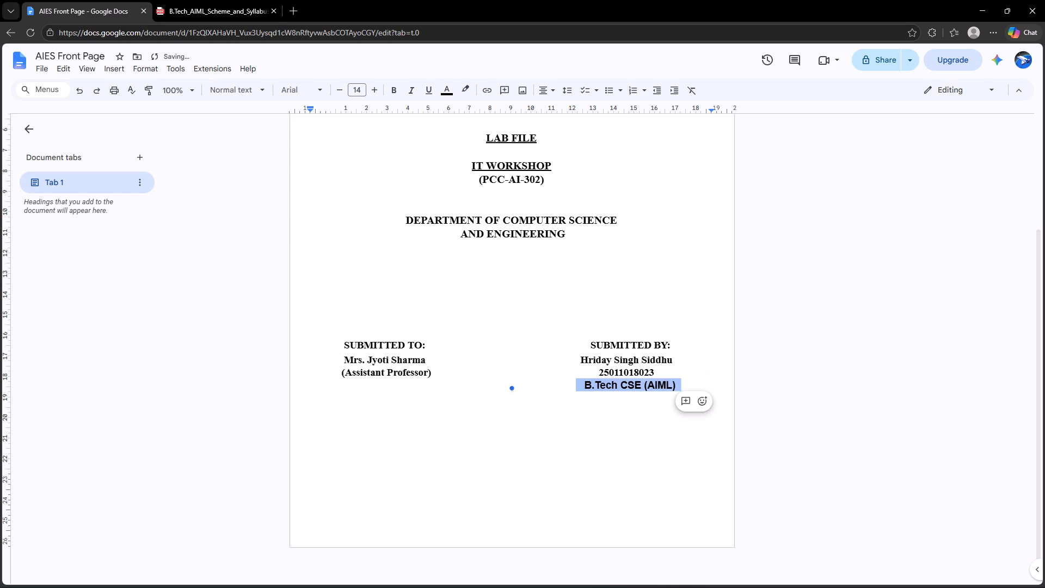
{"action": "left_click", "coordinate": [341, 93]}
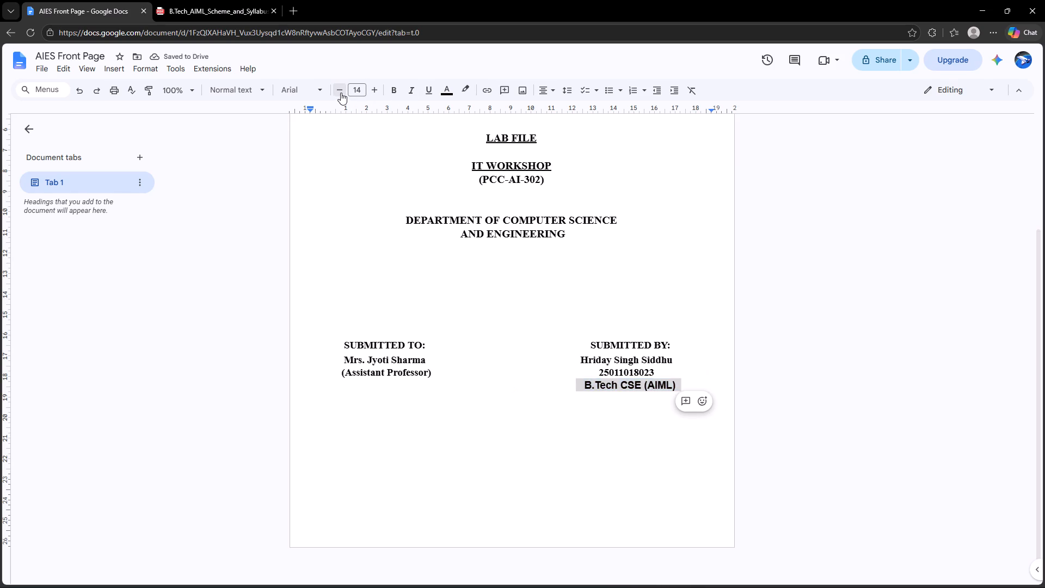
Change the font of the entire document to Times New Roman.
{"action": "double_click", "coordinate": [307, 92]}
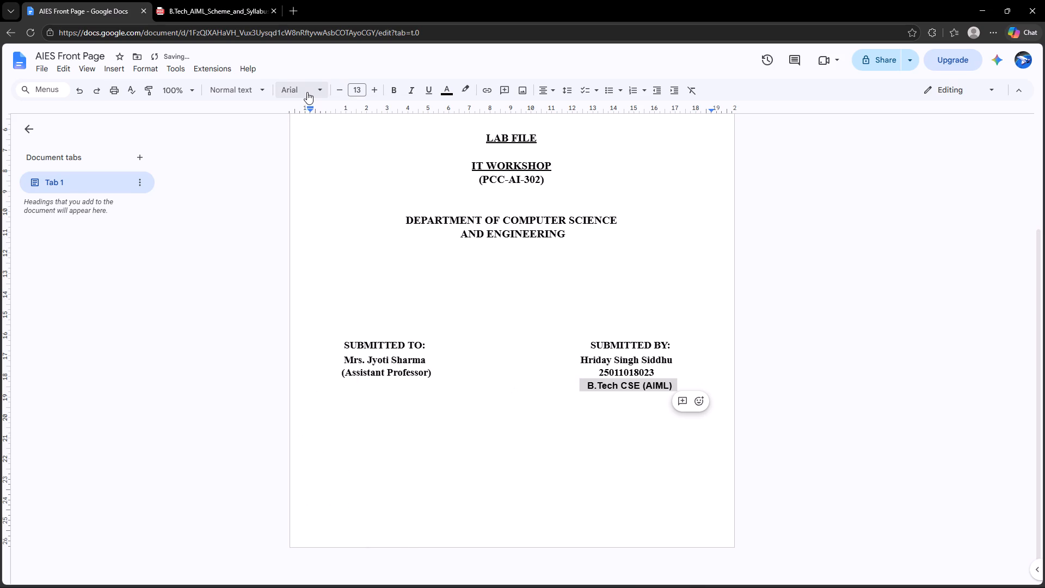
{"action": "left_click", "coordinate": [307, 92]}
{"action": "left_click", "coordinate": [470, 266]}
{"action": "key", "text": "ctrl+a"}
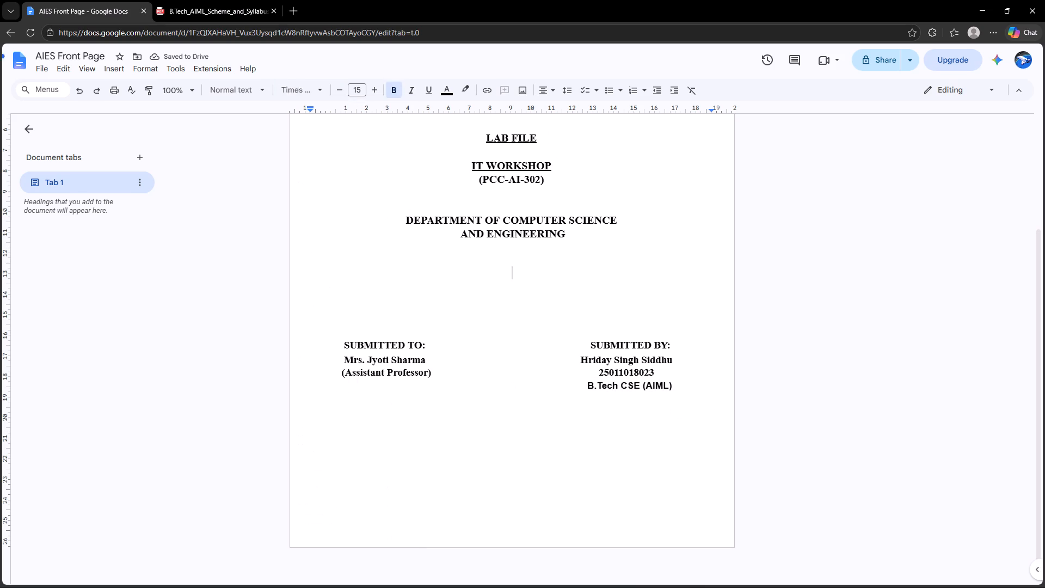
{"action": "left_click", "coordinate": [298, 89]}
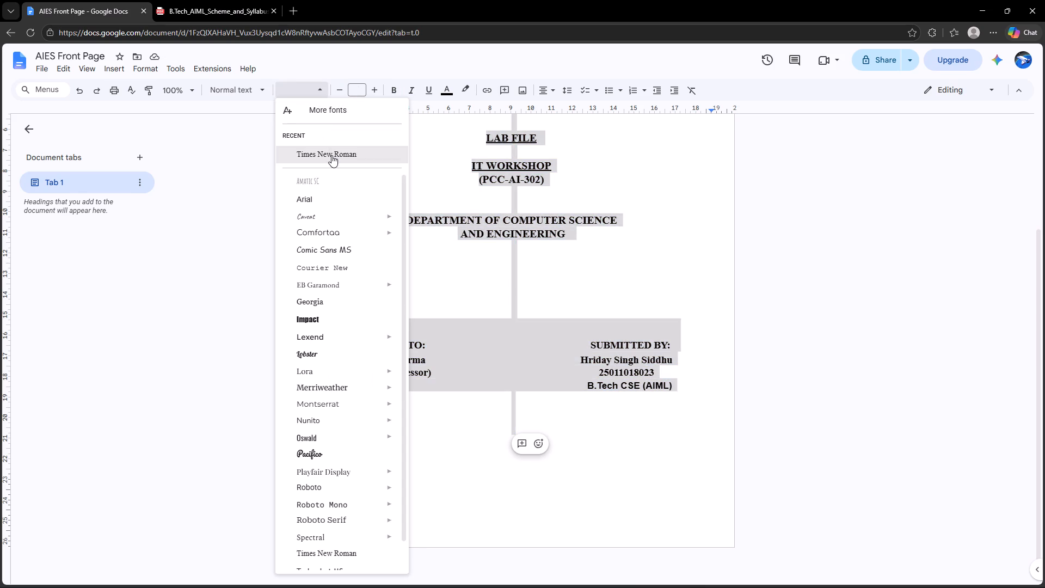
{"action": "left_click", "coordinate": [331, 155]}
{"action": "left_click", "coordinate": [358, 207]}
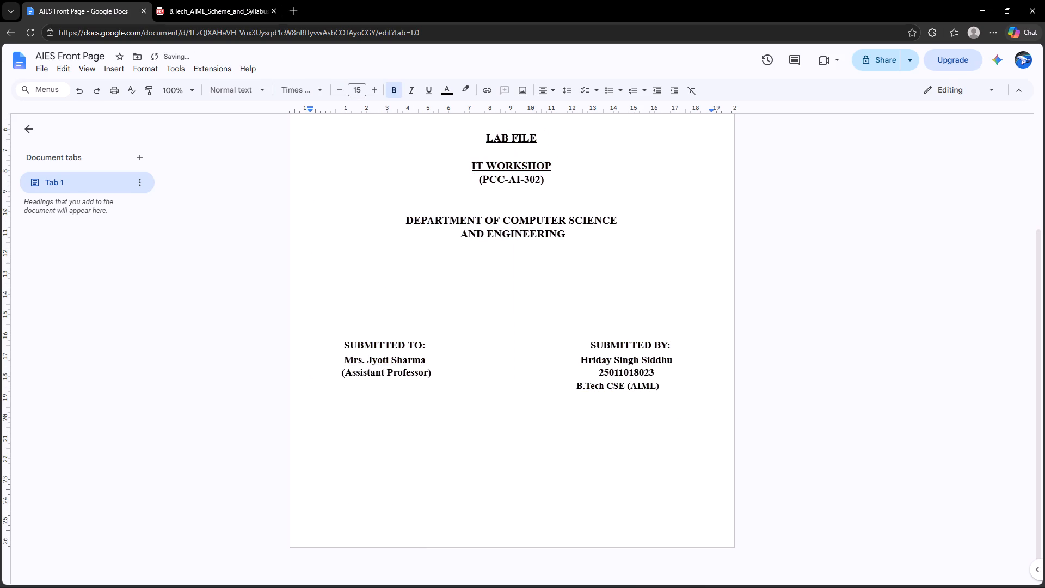
Insert eight more leading spaces before B.Tech CSE (AIML) to centre it beneath the roll number.
{"action": "left_click", "coordinate": [550, 387]}
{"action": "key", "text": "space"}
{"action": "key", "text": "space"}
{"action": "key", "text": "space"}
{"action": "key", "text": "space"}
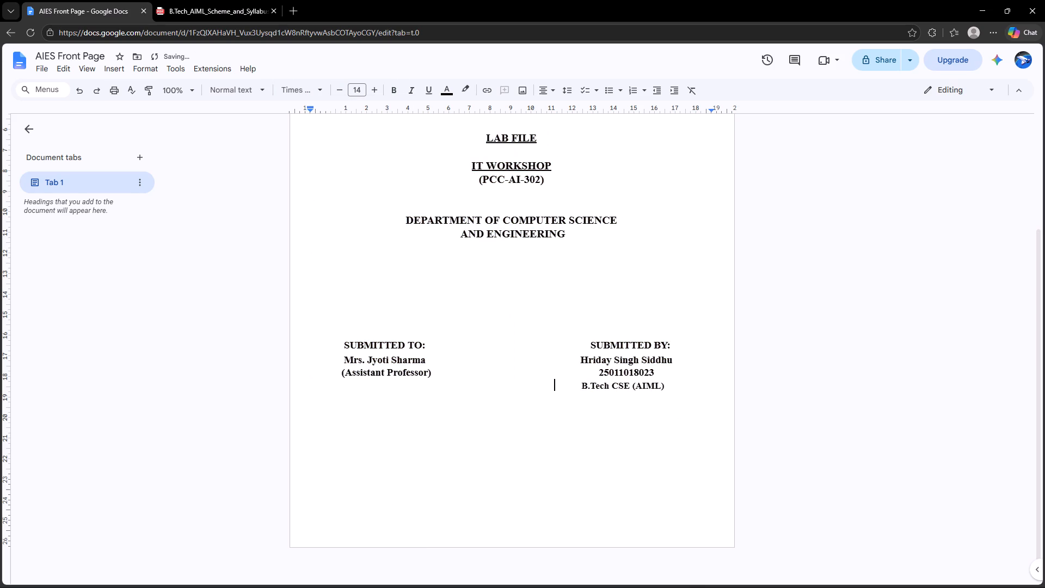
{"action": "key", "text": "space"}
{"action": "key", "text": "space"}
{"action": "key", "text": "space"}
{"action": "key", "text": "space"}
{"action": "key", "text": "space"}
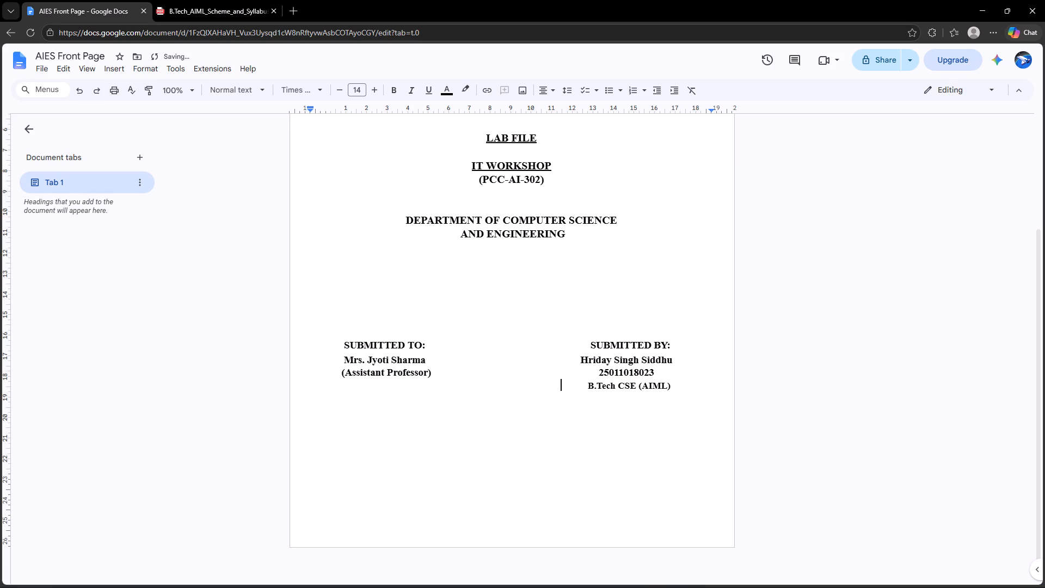
{"action": "key", "text": "BackSpace"}
Set the font size of the whole submitted-to and submitted-by block to 15.
{"action": "scroll", "coordinate": [550, 387], "scroll_direction": "up", "scroll_amount": 2}
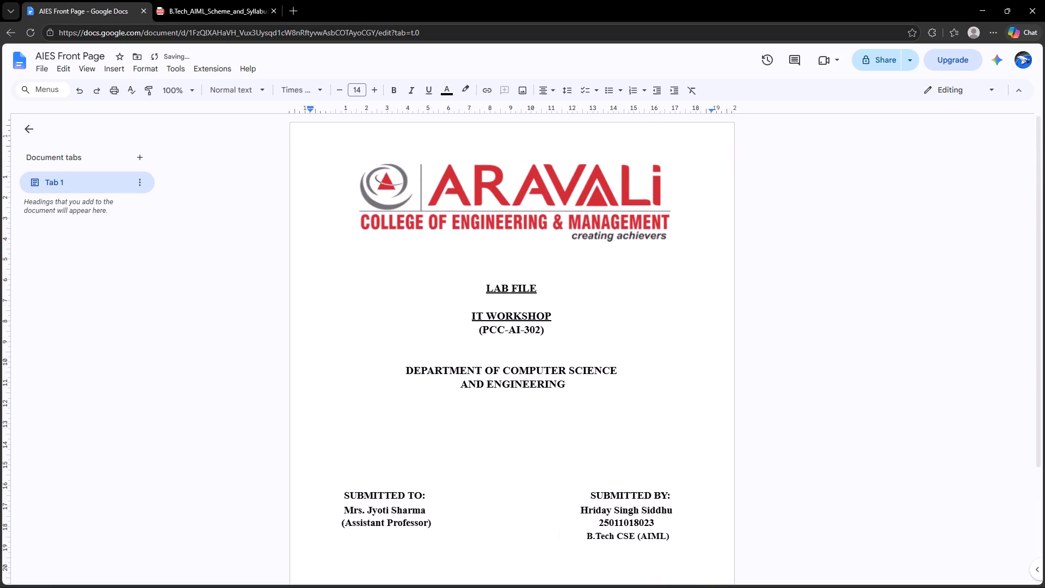
{"action": "left_click_drag", "start_coordinate": [326, 497], "coordinate": [616, 534]}
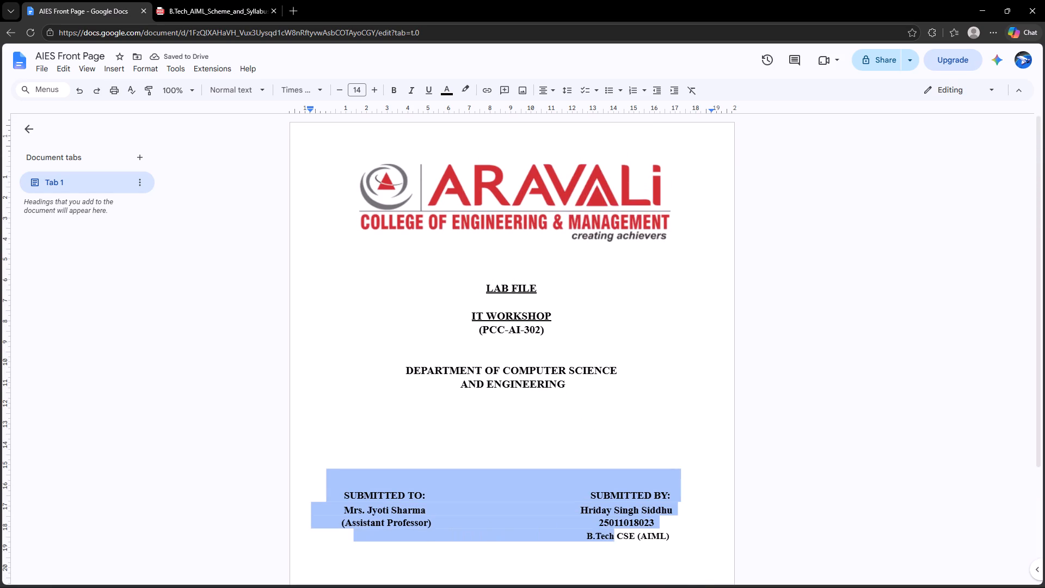
{"action": "left_click_drag", "start_coordinate": [616, 534], "coordinate": [673, 538]}
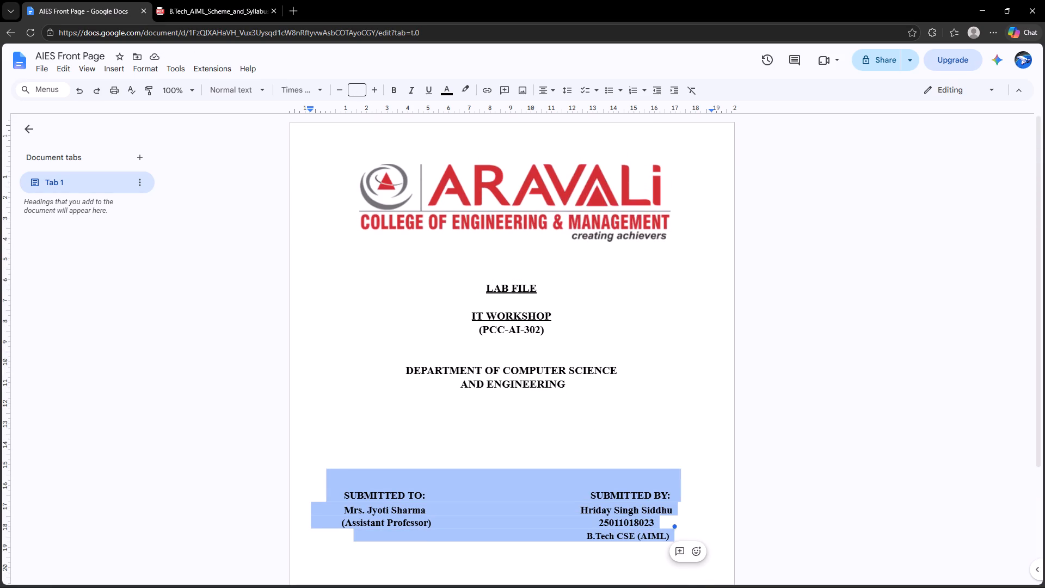
{"action": "left_click", "coordinate": [357, 90]}
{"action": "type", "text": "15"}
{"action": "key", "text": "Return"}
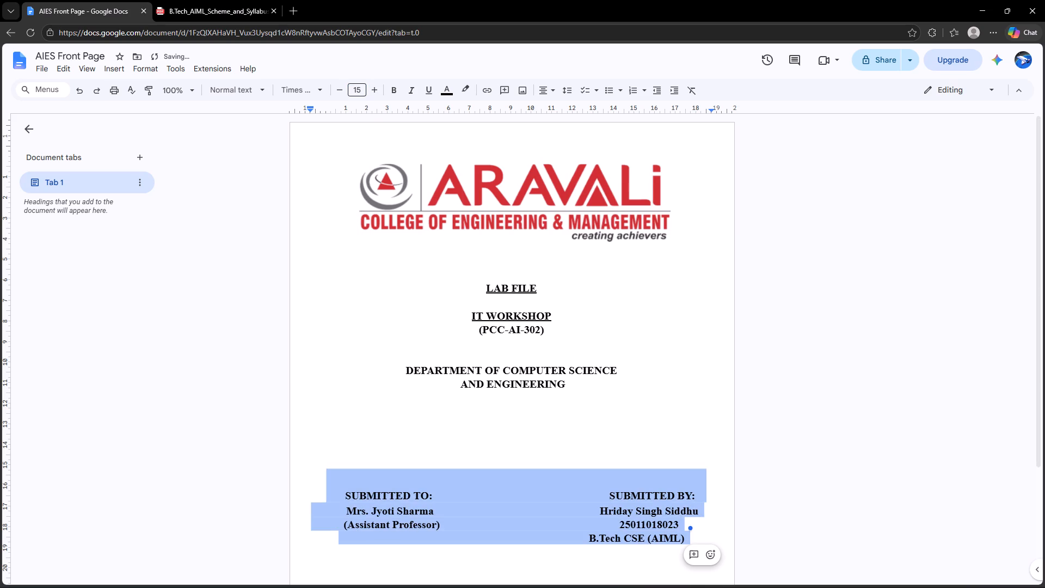
{"action": "left_click", "coordinate": [423, 332]}
Add four more leading spaces before B.Tech CSE (AIML) to realign it with the submitted-by details.
{"action": "scroll", "coordinate": [423, 332], "scroll_direction": "down", "scroll_amount": 2}
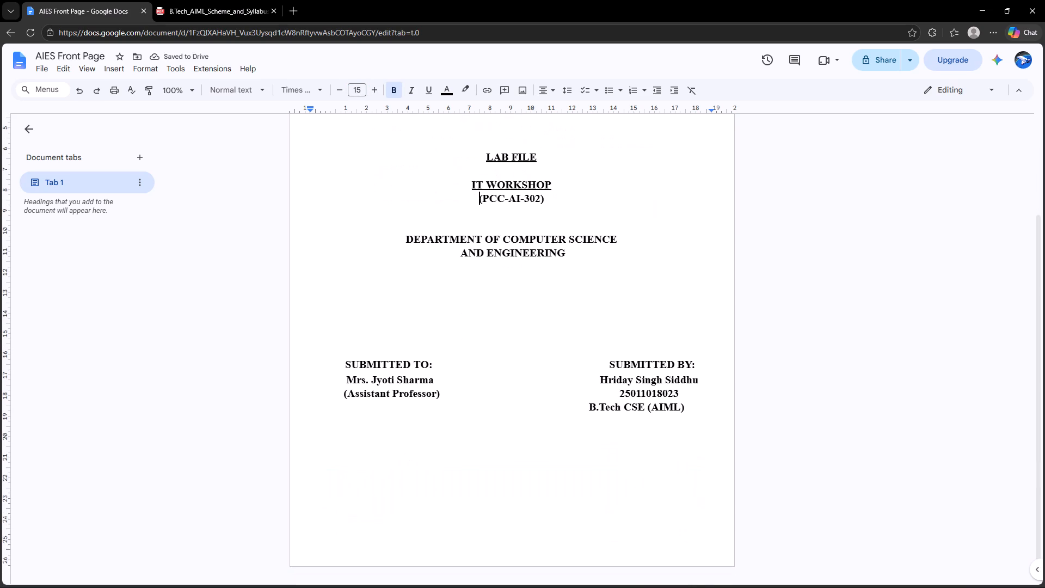
{"action": "left_click", "coordinate": [549, 415]}
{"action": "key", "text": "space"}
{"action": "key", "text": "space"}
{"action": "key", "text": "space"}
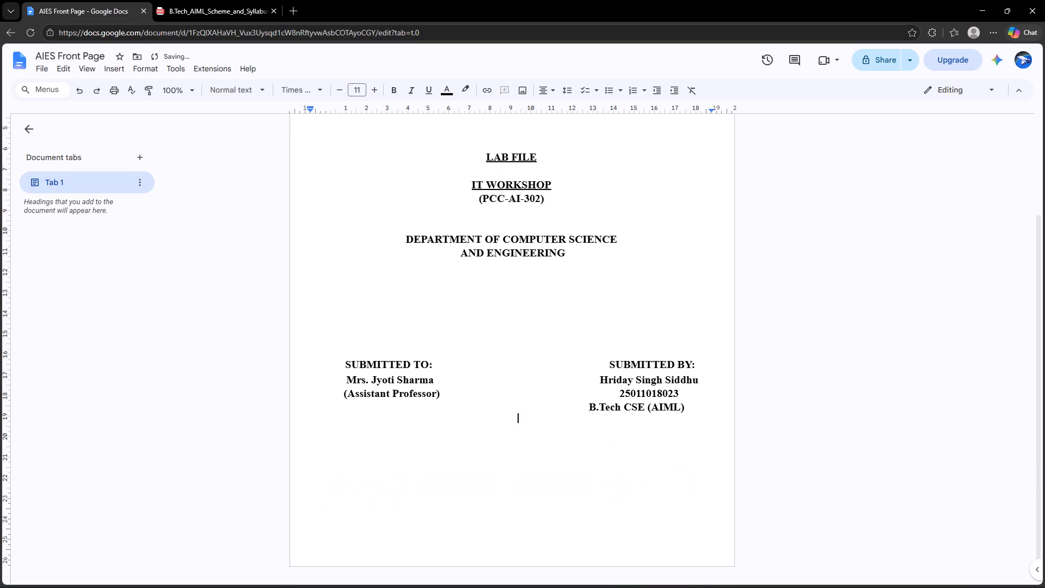
{"action": "left_click", "coordinate": [568, 405]}
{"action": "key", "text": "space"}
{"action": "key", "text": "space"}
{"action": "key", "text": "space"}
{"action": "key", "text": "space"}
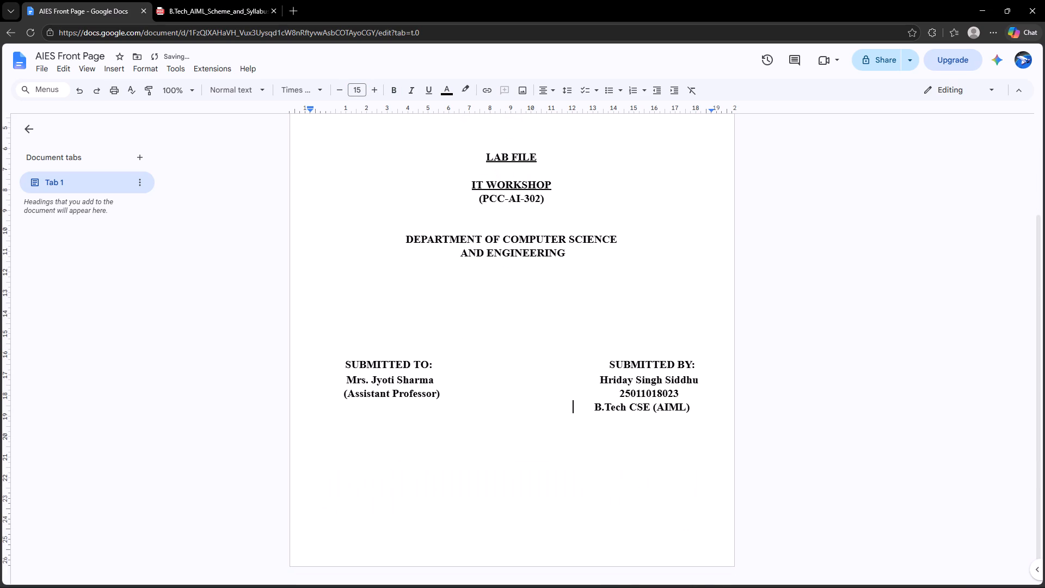
Remove extra spaces before SUBMITTED BY: and the student's name to shift them back toward the page centre.
{"action": "left_click", "coordinate": [564, 355]}
{"action": "key", "text": "BackSpace"}
{"action": "key", "text": "BackSpace"}
{"action": "key", "text": "BackSpace"}
{"action": "key", "text": "BackSpace"}
{"action": "key", "text": "BackSpace"}
{"action": "key", "text": "BackSpace"}
{"action": "key", "text": "BackSpace"}
{"action": "key", "text": "BackSpace"}
{"action": "key", "text": "BackSpace"}
{"action": "key", "text": "BackSpace"}
Remove padding spaces before SUBMITTED BY: and the student's name to bring both closer to the SUBMITTED TO column.
{"action": "key", "text": "BackSpace"}
{"action": "key", "text": "Down"}
{"action": "key", "text": "BackSpace"}
{"action": "key", "text": "BackSpace"}
{"action": "key", "text": "BackSpace"}
{"action": "key", "text": "BackSpace"}
{"action": "key", "text": "BackSpace"}
{"action": "key", "text": "BackSpace"}
{"action": "key", "text": "BackSpace"}
{"action": "key", "text": "BackSpace"}
{"action": "key", "text": "BackSpace"}
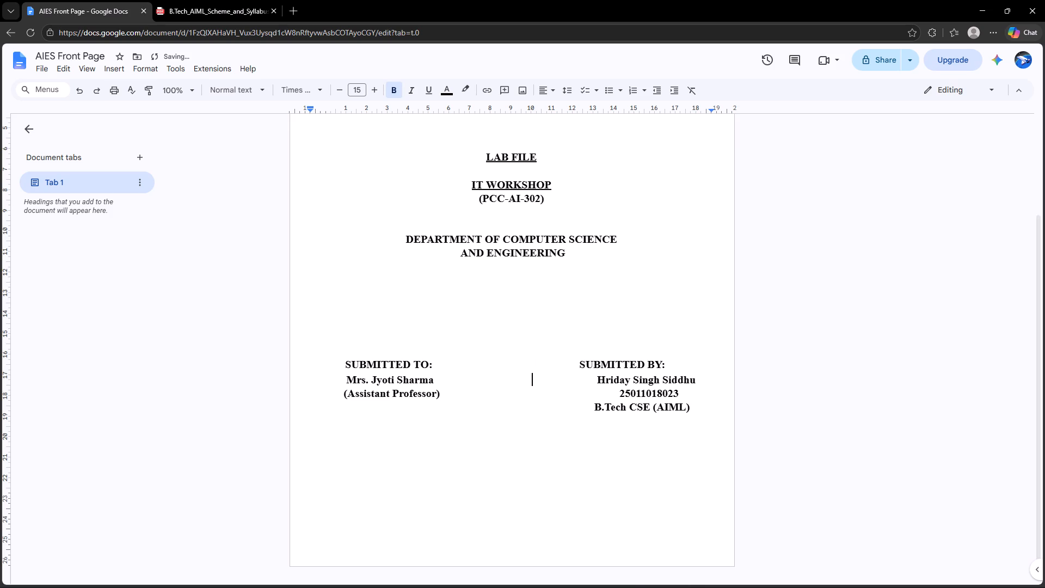
{"action": "key", "text": "BackSpace"}
Remove nine padding spaces before the roll number so it sits centred under the student's name.
{"action": "key", "text": "Down"}
{"action": "key", "text": "BackSpace"}
{"action": "key", "text": "BackSpace"}
{"action": "key", "text": "BackSpace"}
{"action": "key", "text": "BackSpace"}
{"action": "key", "text": "BackSpace"}
{"action": "key", "text": "BackSpace"}
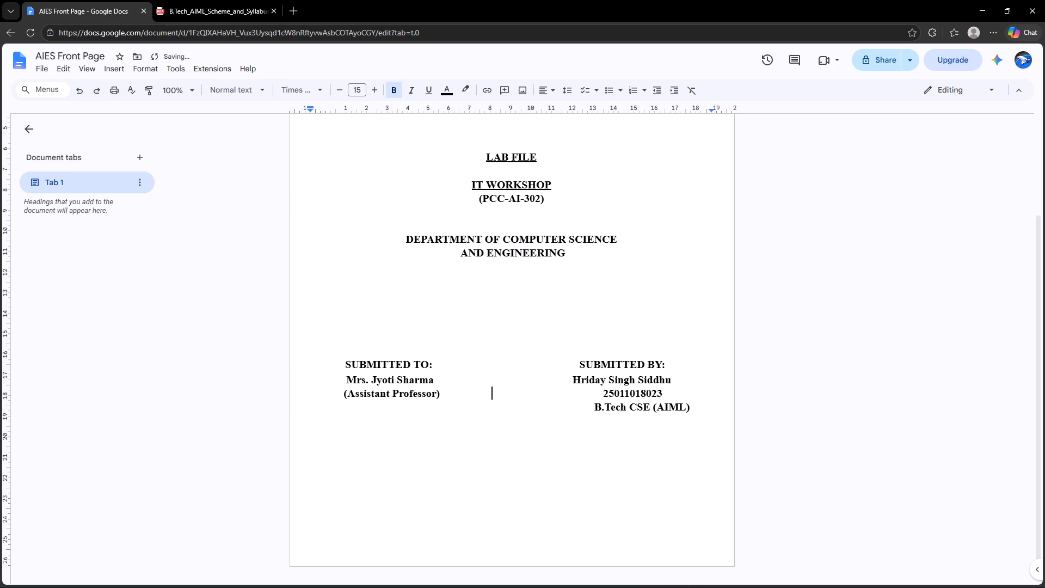
{"action": "key", "text": "BackSpace"}
{"action": "key", "text": "BackSpace"}
{"action": "key", "text": "BackSpace"}
Remove padding spaces before B.Tech CSE (AIML) so it lines up under the student's name and roll number.
{"action": "key", "text": "Down"}
{"action": "key", "text": "BackSpace"}
{"action": "key", "text": "BackSpace"}
{"action": "key", "text": "BackSpace"}
{"action": "key", "text": "BackSpace"}
{"action": "key", "text": "BackSpace"}
{"action": "key", "text": "BackSpace"}
{"action": "key", "text": "BackSpace"}
{"action": "key", "text": "BackSpace"}
{"action": "key", "text": "BackSpace"}
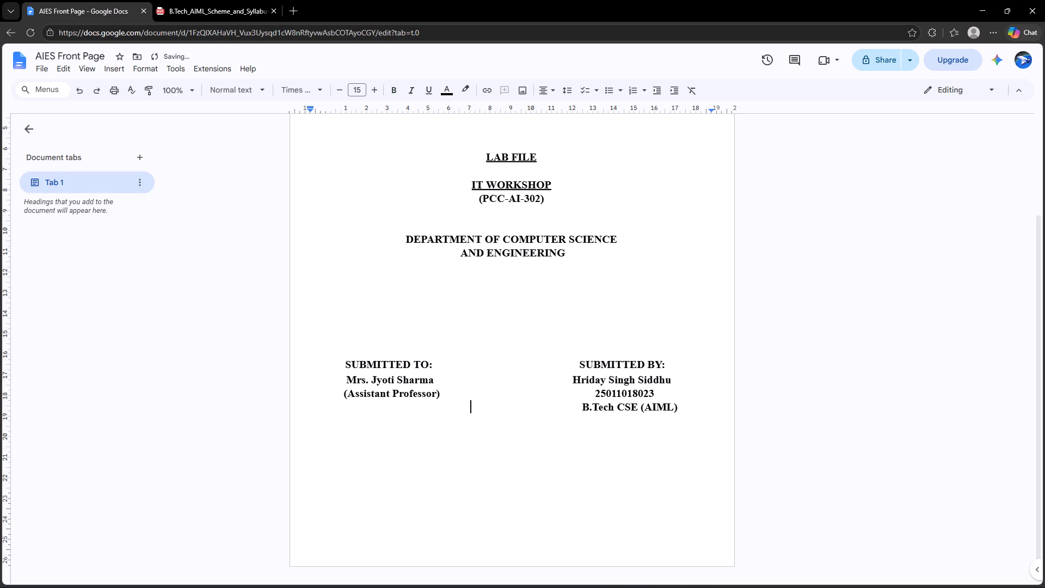
{"action": "key", "text": "BackSpace"}
{"action": "key", "text": "BackSpace"}
{"action": "key", "text": "BackSpace"}
{"action": "key", "text": "BackSpace"}
{"action": "key", "text": "BackSpace"}
{"action": "key", "text": "BackSpace"}
{"action": "key", "text": "BackSpace"}
{"action": "key", "text": "space"}
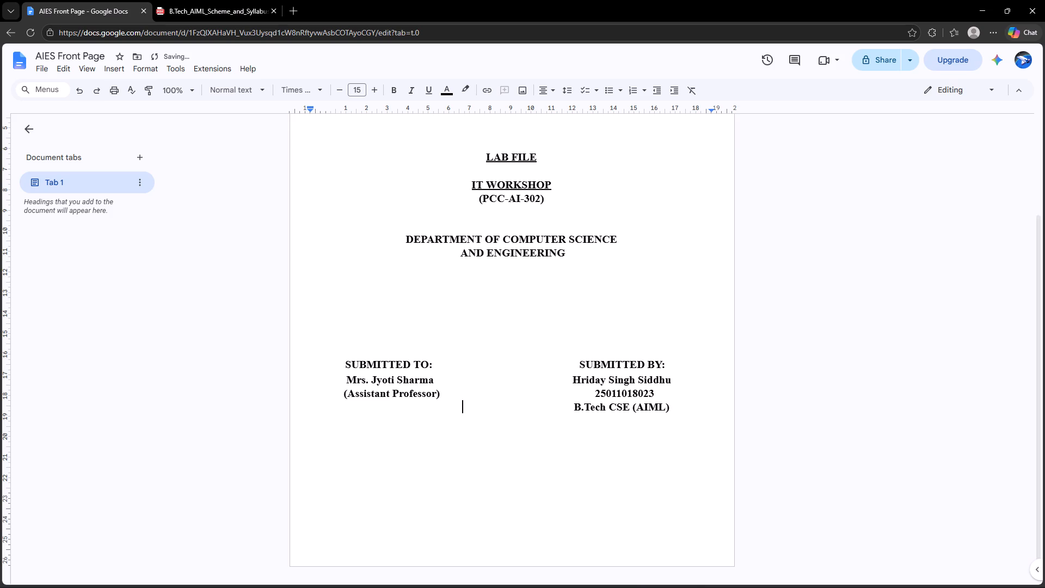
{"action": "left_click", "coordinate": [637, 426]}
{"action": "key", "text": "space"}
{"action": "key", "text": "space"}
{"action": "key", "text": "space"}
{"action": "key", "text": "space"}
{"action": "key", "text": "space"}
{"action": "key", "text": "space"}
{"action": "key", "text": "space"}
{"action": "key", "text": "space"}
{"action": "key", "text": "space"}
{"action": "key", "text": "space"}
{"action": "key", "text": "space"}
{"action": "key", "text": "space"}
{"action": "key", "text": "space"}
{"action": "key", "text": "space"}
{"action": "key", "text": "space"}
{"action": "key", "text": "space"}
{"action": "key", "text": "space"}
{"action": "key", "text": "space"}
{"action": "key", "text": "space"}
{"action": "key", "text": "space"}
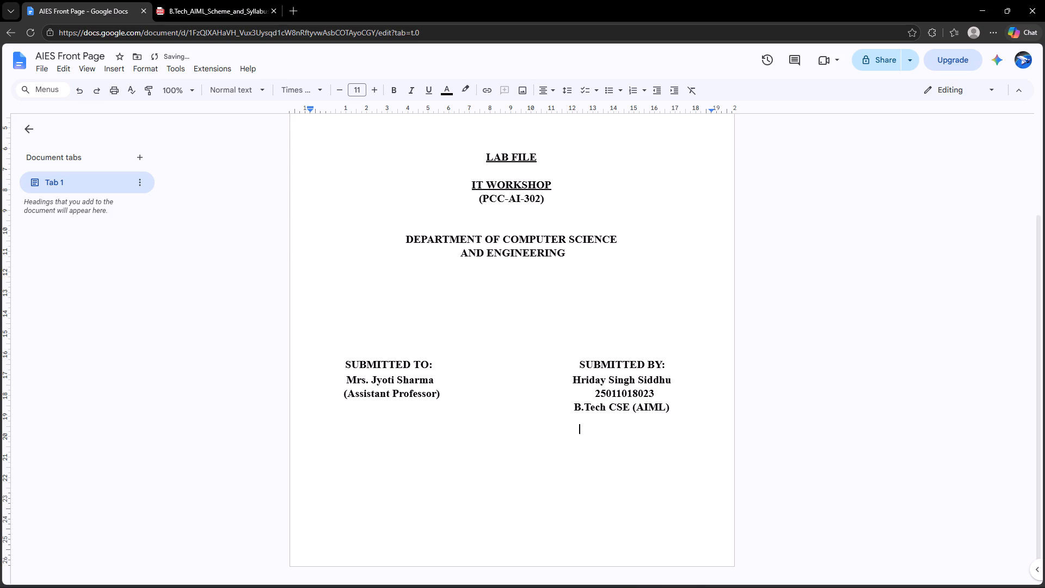
Pad the line directly below B.Tech CSE (AIML) with spaces to position a new entry in the SUBMITTED BY column.
{"action": "left_click", "coordinate": [597, 419]}
{"action": "key", "text": "space"}
{"action": "key", "text": "space"}
{"action": "key", "text": "space"}
{"action": "key", "text": "space"}
{"action": "key", "text": "space"}
{"action": "key", "text": "space"}
{"action": "key", "text": "space"}
{"action": "key", "text": "space"}
{"action": "key", "text": "space"}
{"action": "key", "text": "space"}
{"action": "key", "text": "space"}
{"action": "key", "text": "space"}
{"action": "key", "text": "space"}
{"action": "key", "text": "space"}
{"action": "key", "text": "space"}
{"action": "key", "text": "space"}
{"action": "key", "text": "space"}
{"action": "key", "text": "space"}
{"action": "key", "text": "space"}
{"action": "key", "text": "space"}
{"action": "key", "text": "space"}
{"action": "key", "text": "space"}
{"action": "key", "text": "space"}
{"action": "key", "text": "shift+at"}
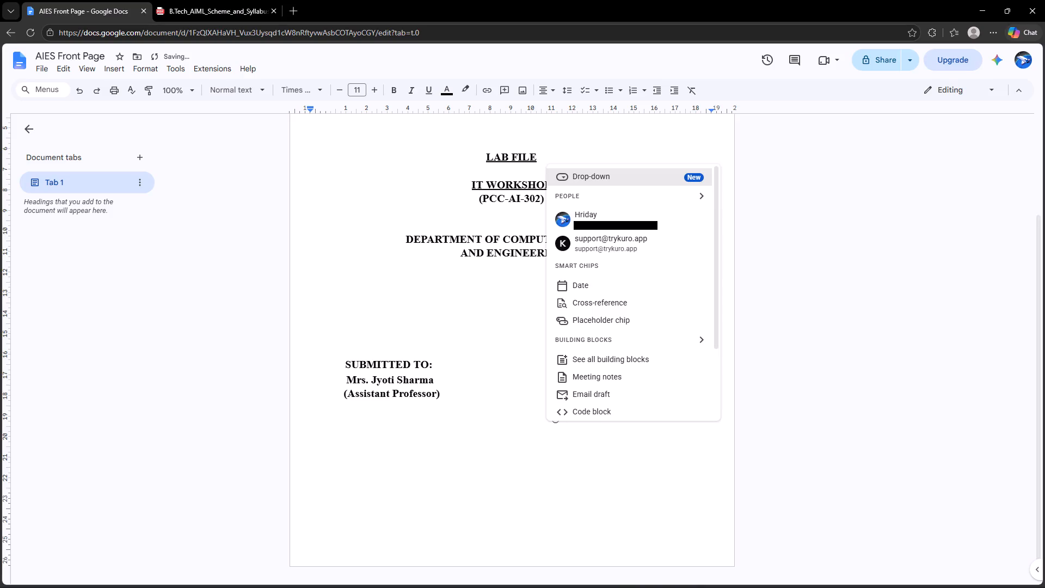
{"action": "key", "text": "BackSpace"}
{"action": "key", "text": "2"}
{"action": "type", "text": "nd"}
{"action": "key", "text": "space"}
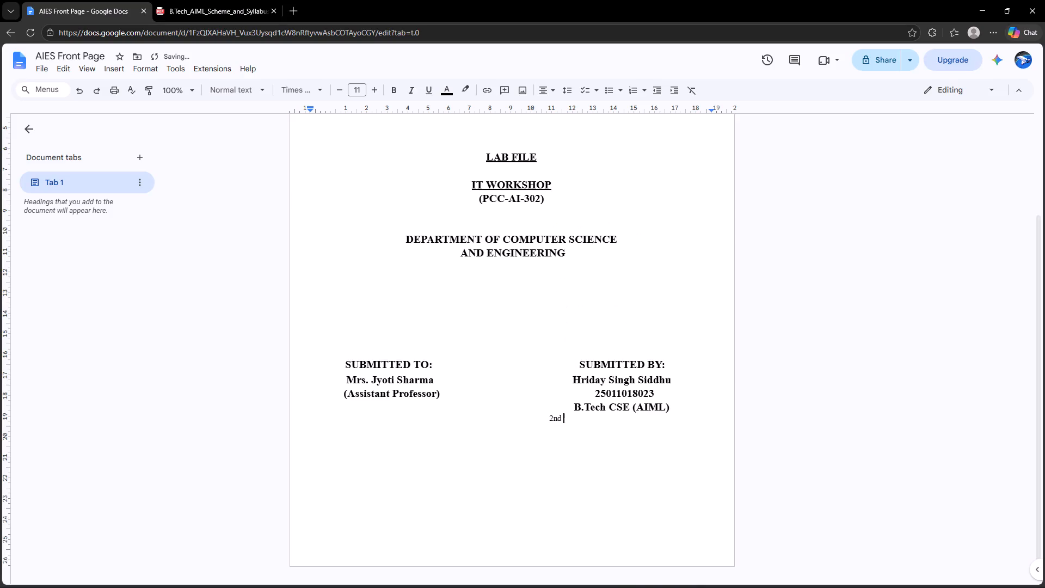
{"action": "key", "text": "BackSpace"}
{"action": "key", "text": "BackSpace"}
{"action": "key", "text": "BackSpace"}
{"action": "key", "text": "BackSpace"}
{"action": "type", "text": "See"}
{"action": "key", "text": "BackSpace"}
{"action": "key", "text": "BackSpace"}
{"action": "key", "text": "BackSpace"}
Enter 3rd Semester on the line below B.Tech CSE (AIML) and make it bold at size 15.
{"action": "type", "text": "3rd Semester"}
{"action": "key", "text": "ctrl+shift+Up"}
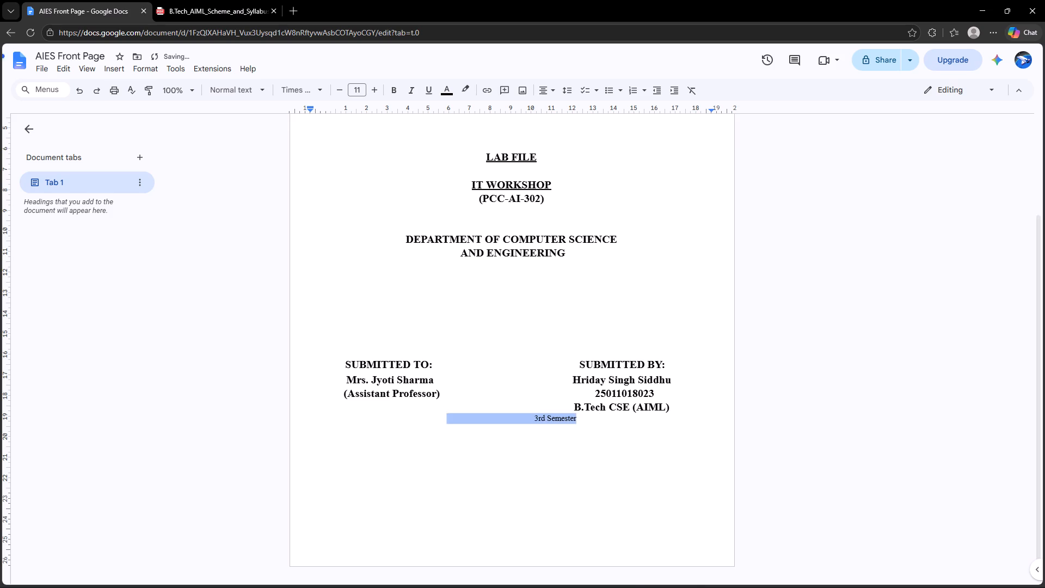
{"action": "key", "text": "ctrl+b"}
{"action": "key", "text": "ctrl+shift+period"}
{"action": "key", "text": "ctrl+shift+period"}
{"action": "key", "text": "ctrl+shift+period"}
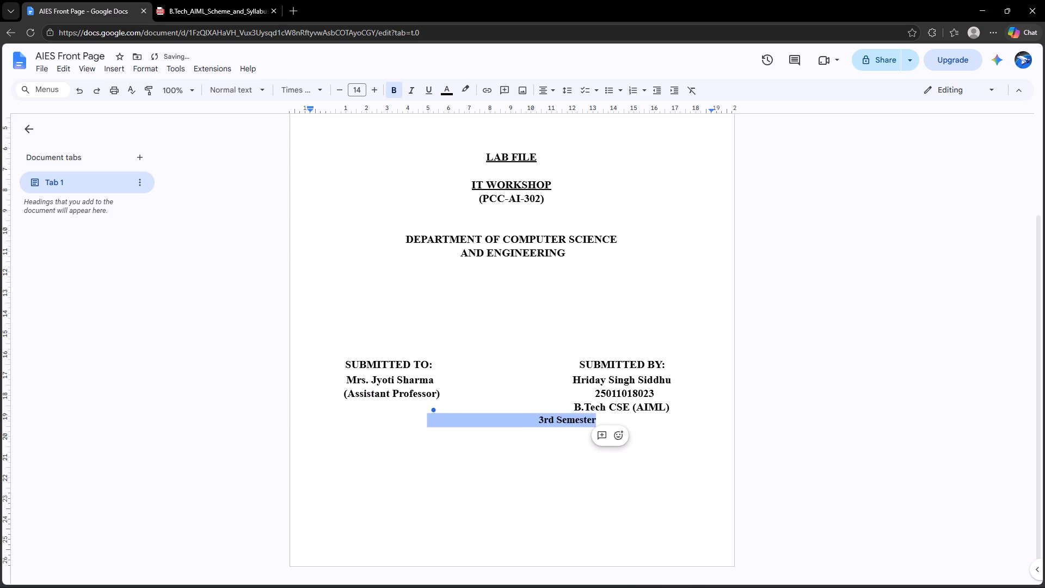
{"action": "key", "text": "shift+greater"}
{"action": "key", "text": "BackSpace"}
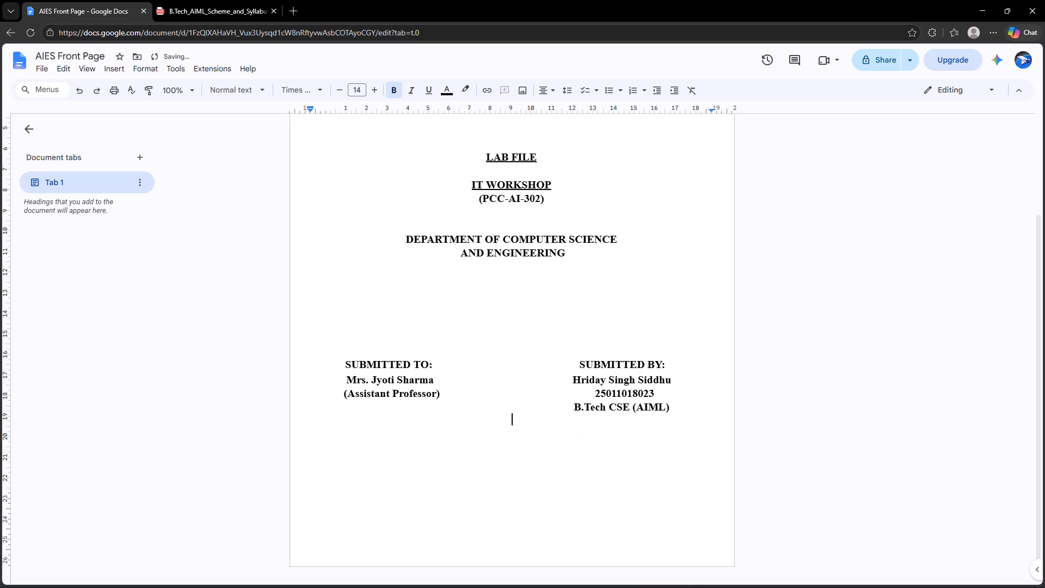
{"action": "key", "text": "ctrl+z"}
{"action": "key", "text": "ctrl+z"}
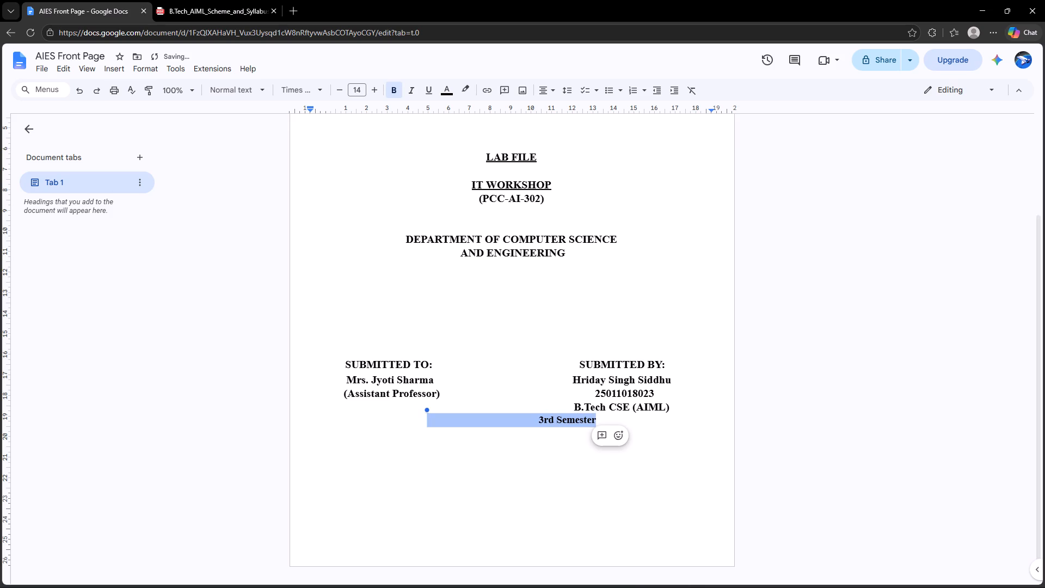
{"action": "key", "text": "ctrl+shift+period"}
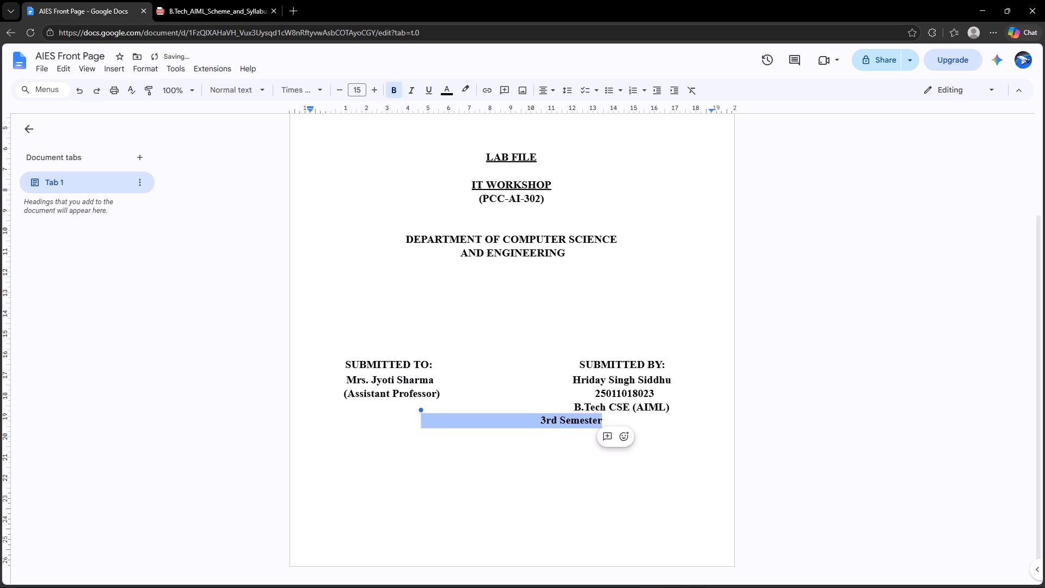
Add twenty padding spaces before 3rd Semester so it sits centred under B.Tech CSE (AIML).
{"action": "key", "text": "Left"}
{"action": "key", "text": "space"}
{"action": "key", "text": "space"}
{"action": "key", "text": "space"}
{"action": "key", "text": "space"}
{"action": "key", "text": "space"}
{"action": "key", "text": "space"}
{"action": "key", "text": "space"}
{"action": "key", "text": "space"}
{"action": "key", "text": "space"}
{"action": "key", "text": "space"}
{"action": "key", "text": "space"}
{"action": "key", "text": "space"}
{"action": "key", "text": "space"}
{"action": "key", "text": "space"}
{"action": "key", "text": "space"}
{"action": "key", "text": "space"}
{"action": "key", "text": "space"}
{"action": "key", "text": "space"}
{"action": "key", "text": "space"}
{"action": "key", "text": "space"}
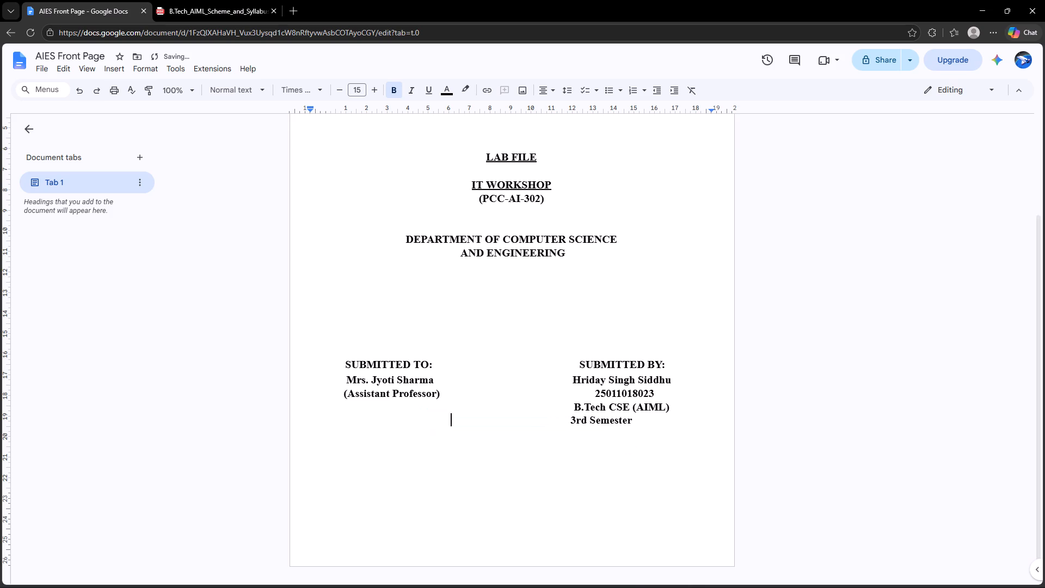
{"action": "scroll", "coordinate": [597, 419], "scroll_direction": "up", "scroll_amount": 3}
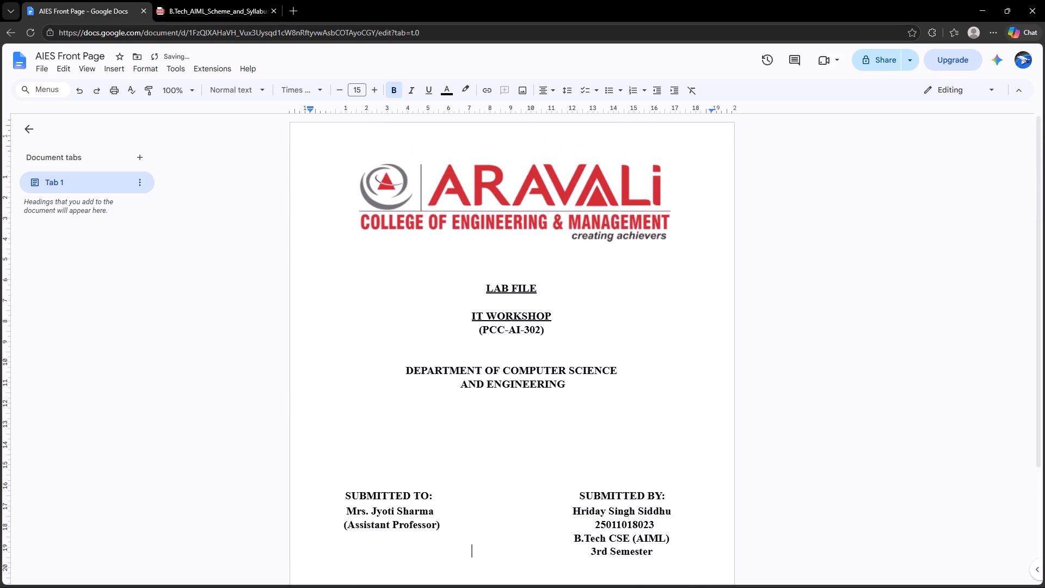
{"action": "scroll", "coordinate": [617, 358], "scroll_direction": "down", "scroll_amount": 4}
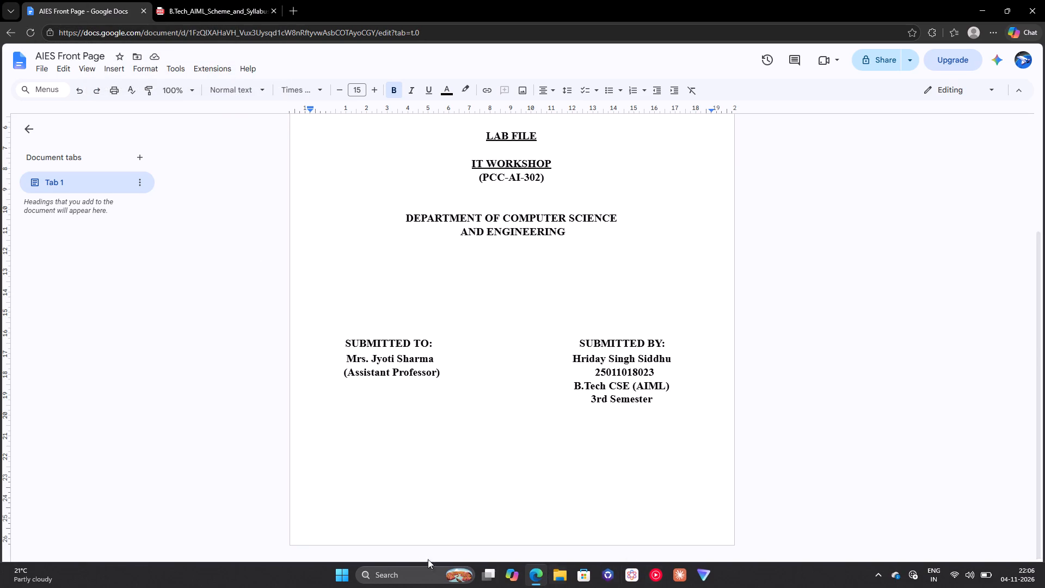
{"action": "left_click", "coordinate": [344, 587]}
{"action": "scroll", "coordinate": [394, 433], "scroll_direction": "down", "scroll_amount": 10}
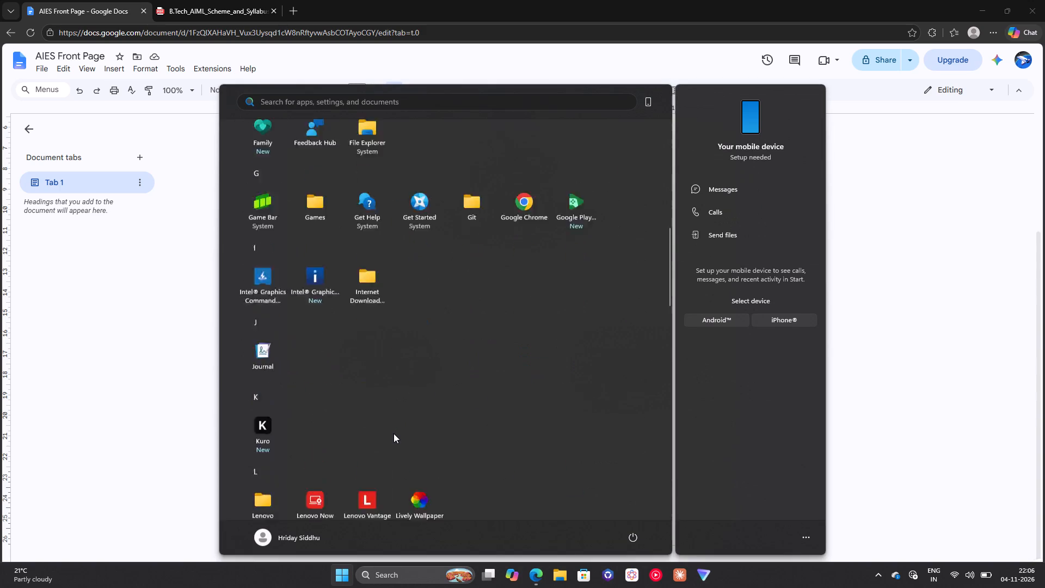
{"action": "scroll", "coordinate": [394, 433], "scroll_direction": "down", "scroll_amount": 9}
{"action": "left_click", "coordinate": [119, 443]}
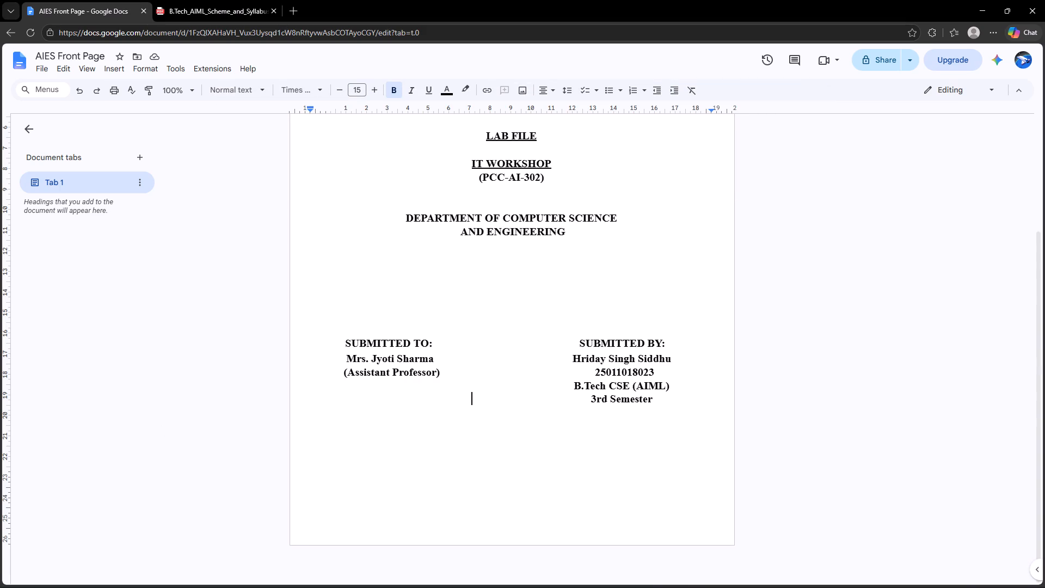
Increase the page's top margin so the logo and all the text start lower on the page.
{"action": "scroll", "coordinate": [332, 395], "scroll_direction": "up", "scroll_amount": 3}
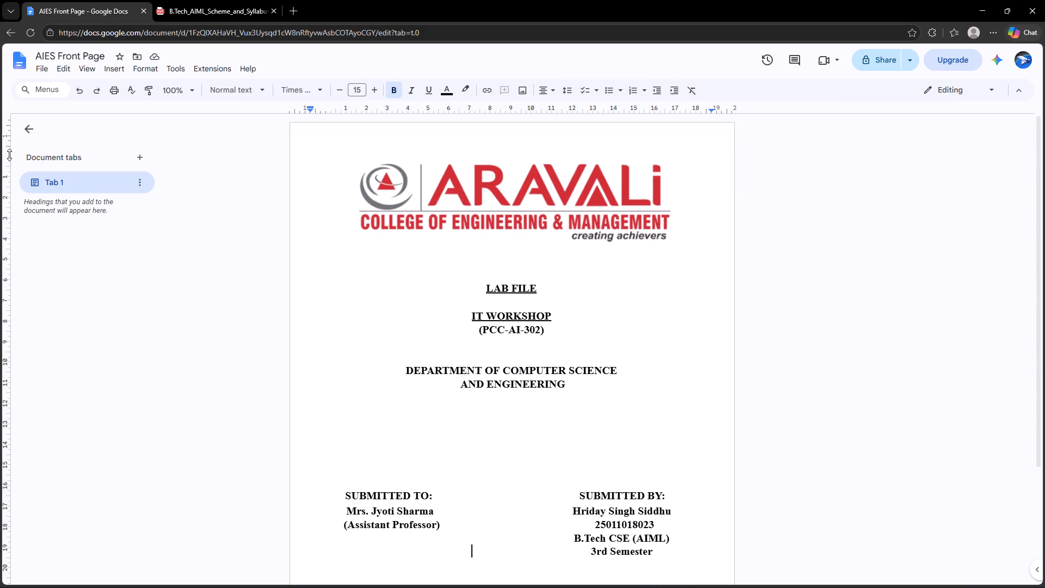
{"action": "left_click_drag", "start_coordinate": [9, 149], "coordinate": [9, 162]}
{"action": "left_click_drag", "start_coordinate": [9, 162], "coordinate": [11, 176]}
{"action": "scroll", "coordinate": [11, 176], "scroll_direction": "right", "scroll_amount": 2}
{"action": "scroll", "coordinate": [425, 277], "scroll_direction": "down", "scroll_amount": 1}
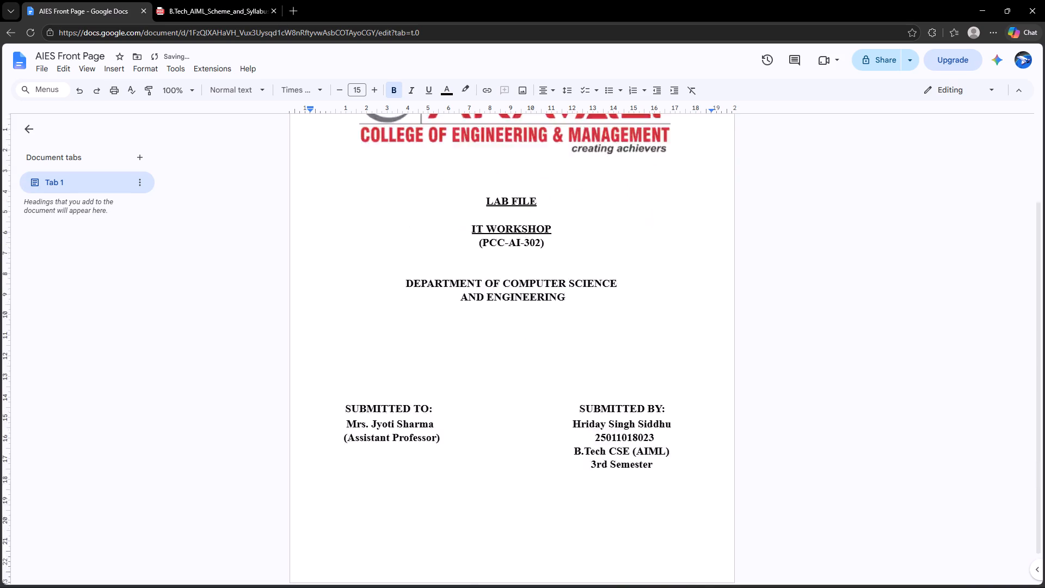
{"action": "scroll", "coordinate": [425, 277], "scroll_direction": "down", "scroll_amount": 2}
{"action": "scroll", "coordinate": [552, 370], "scroll_direction": "up", "scroll_amount": 1}
Remove blank lines between the department heading and the SUBMITTED TO / SUBMITTED BY block to close the gap.
{"action": "left_click", "coordinate": [489, 401]}
{"action": "key", "text": "BackSpace"}
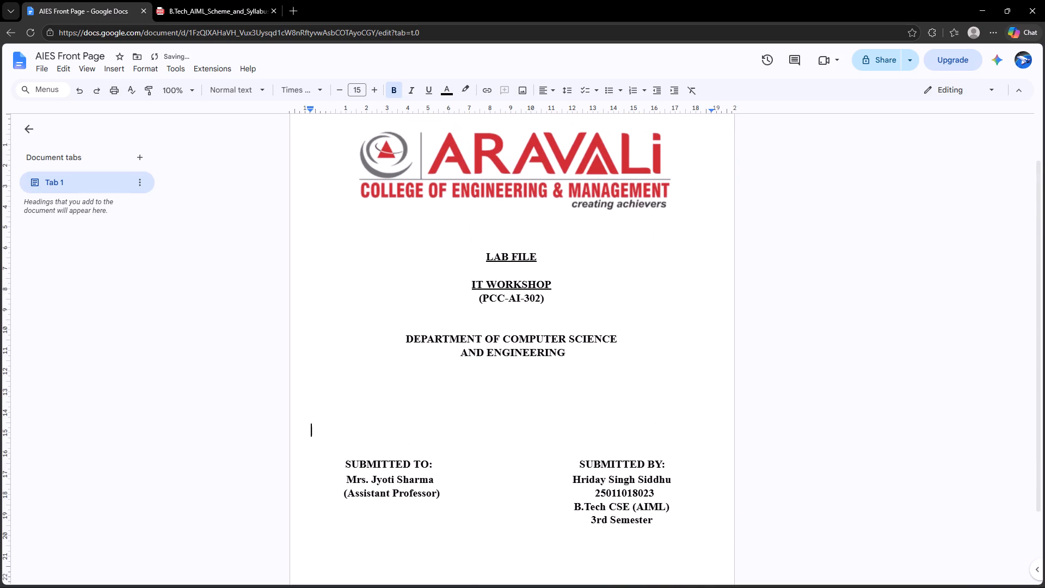
{"action": "key", "text": "BackSpace"}
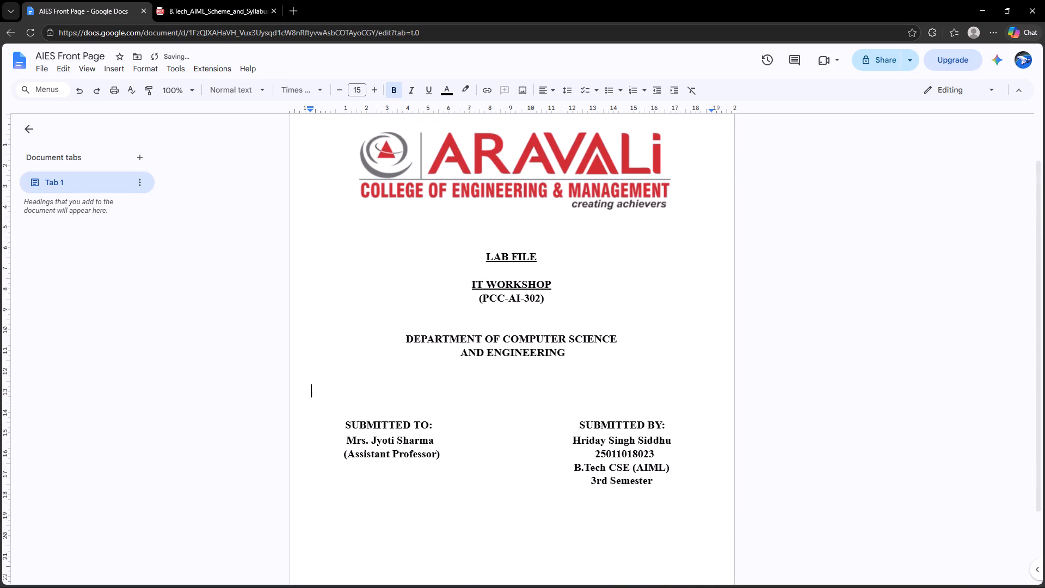
{"action": "scroll", "coordinate": [644, 505], "scroll_direction": "down", "scroll_amount": 1}
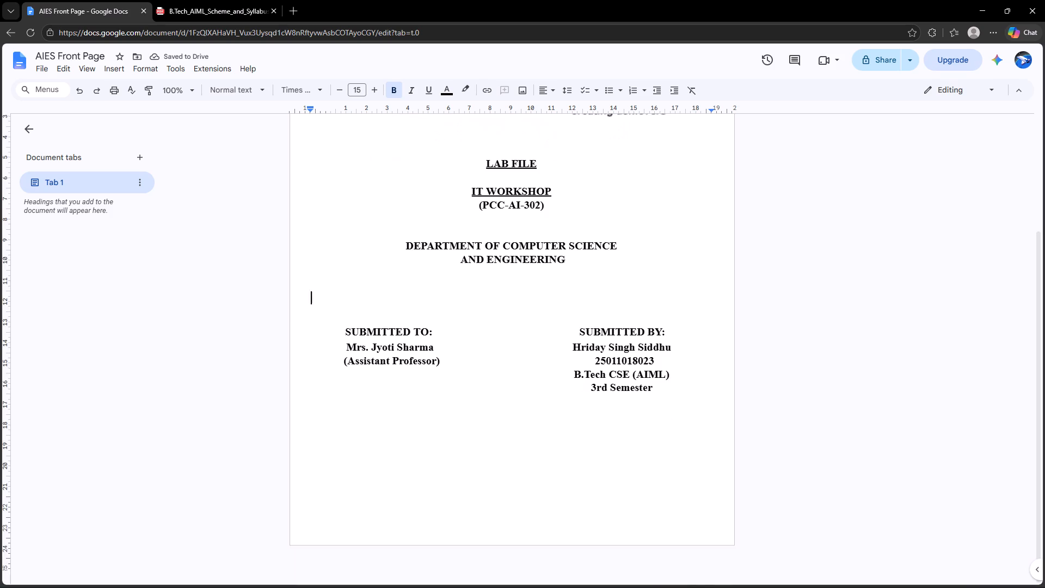
{"action": "scroll", "coordinate": [644, 505], "scroll_direction": "down", "scroll_amount": 1}
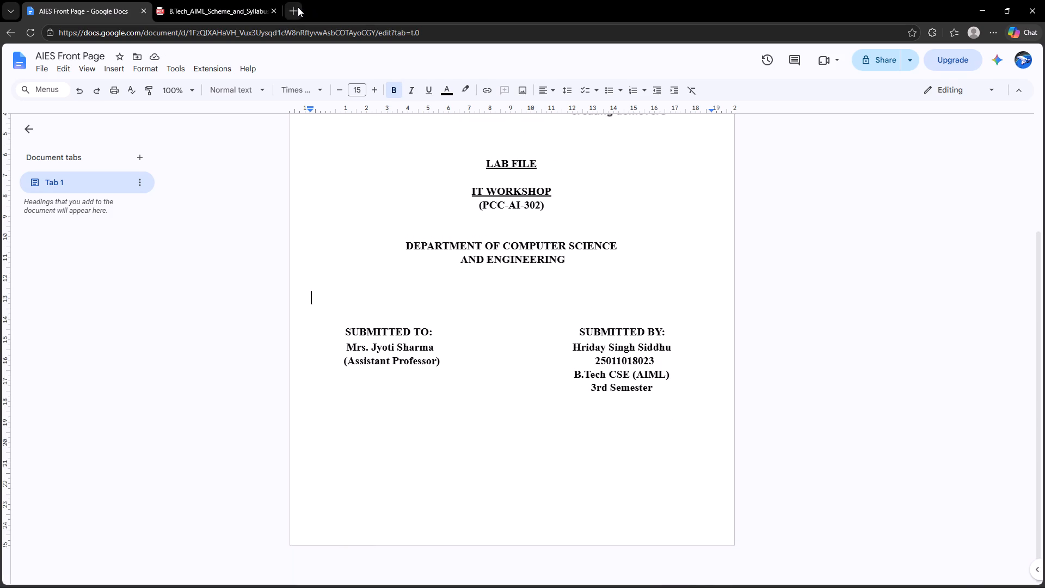
Open the Project Report Front Page PDF from the Downloads folder in File Explorer.
{"action": "right_click", "coordinate": [12, 69]}
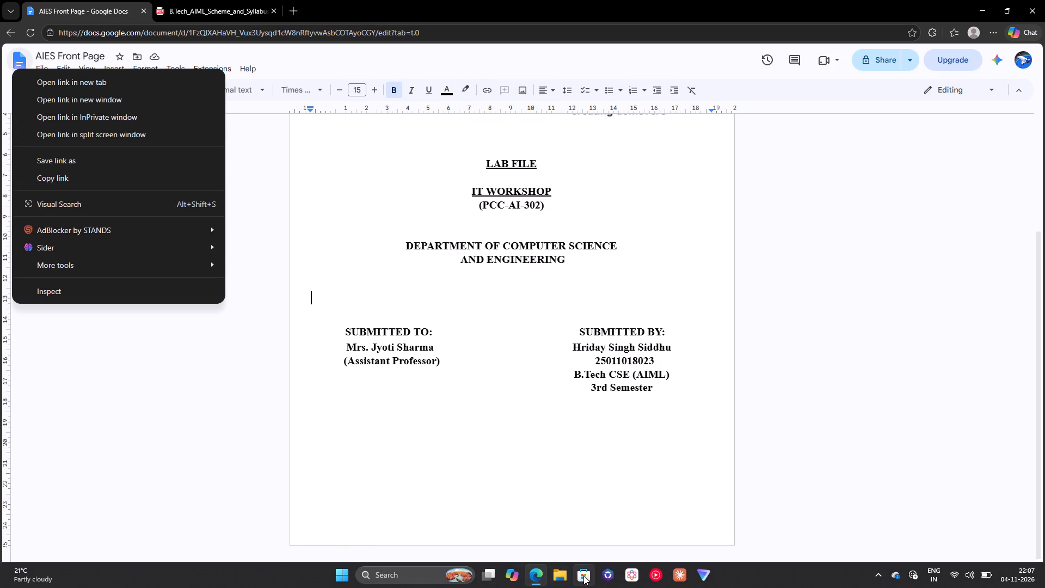
{"action": "left_click", "coordinate": [553, 579]}
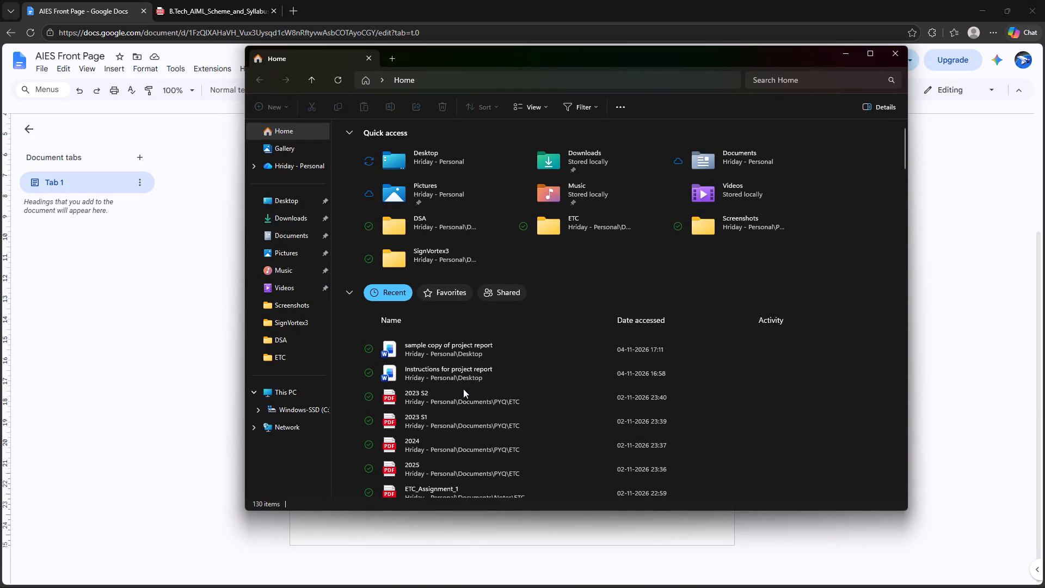
{"action": "left_click", "coordinate": [286, 224]}
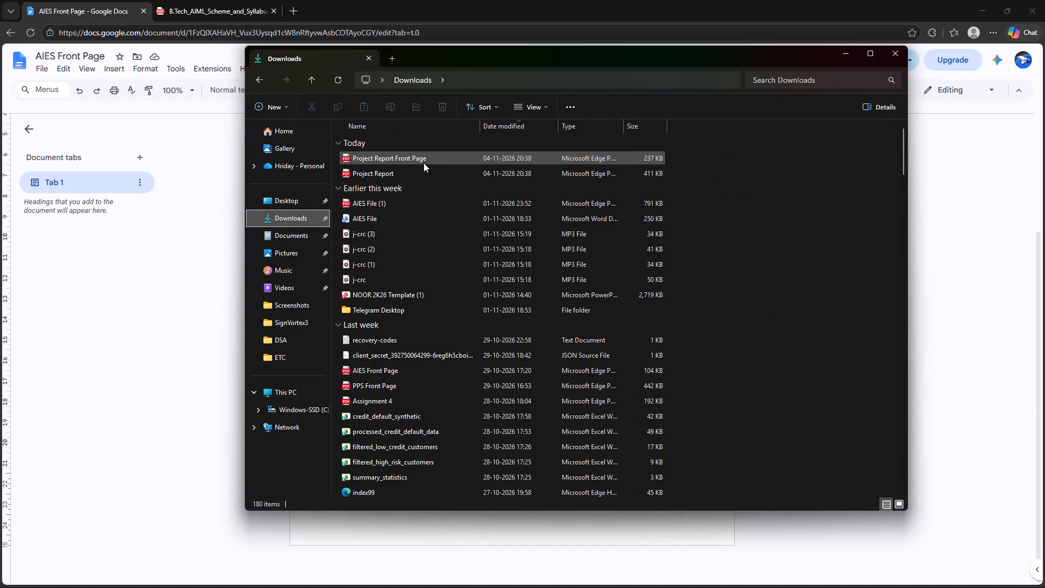
{"action": "double_click", "coordinate": [423, 163]}
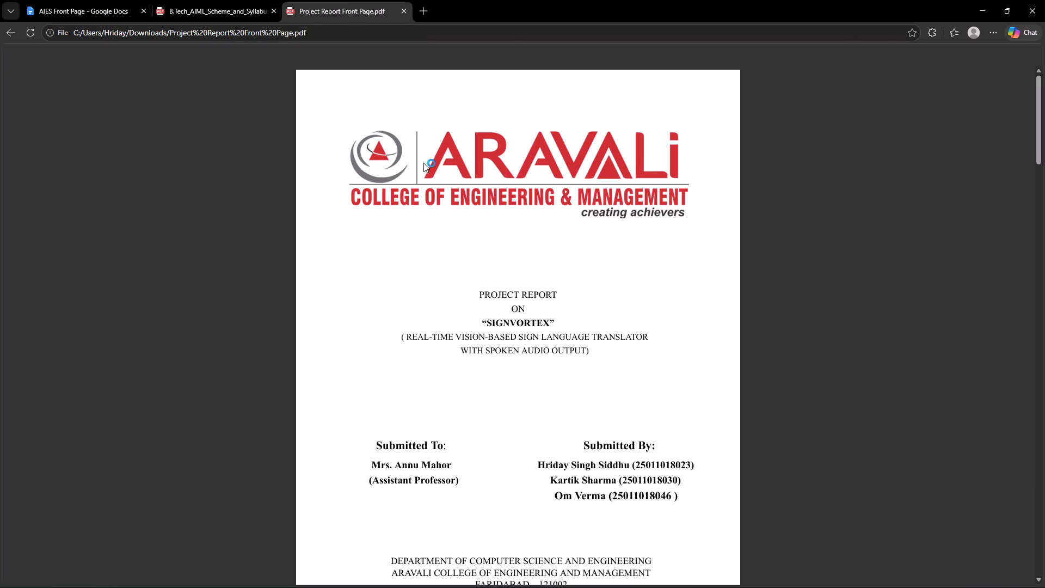
Copy the college name, Faridabad and NOVEMBER 2026 lines from the PDF and paste them beneath the submission block in the Docs front page.
{"action": "scroll", "coordinate": [454, 248], "scroll_direction": "down", "scroll_amount": 1}
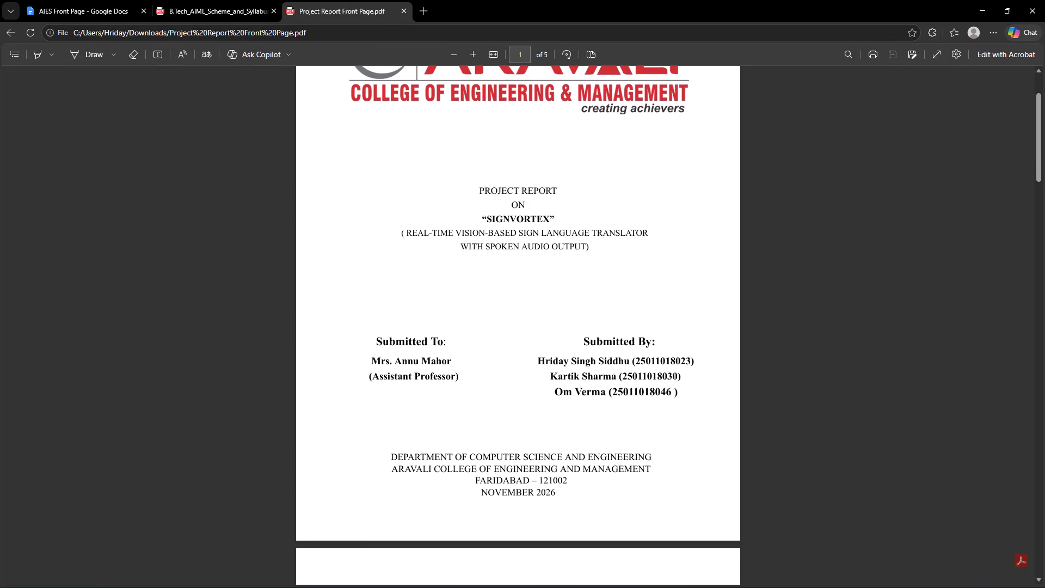
{"action": "left_click_drag", "start_coordinate": [386, 467], "coordinate": [562, 494]}
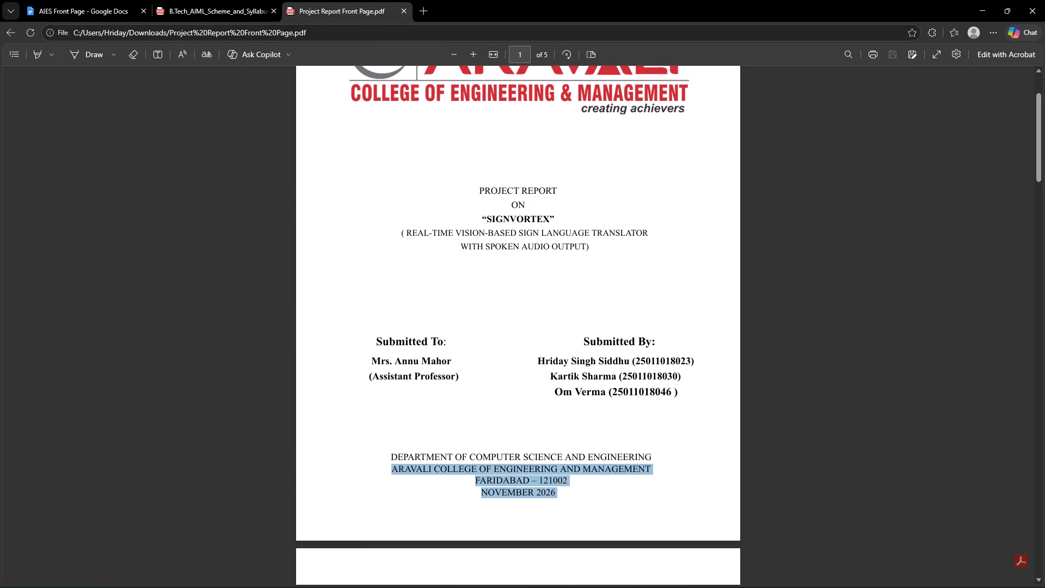
{"action": "key", "text": "ctrl+c"}
{"action": "left_click", "coordinate": [562, 494]}
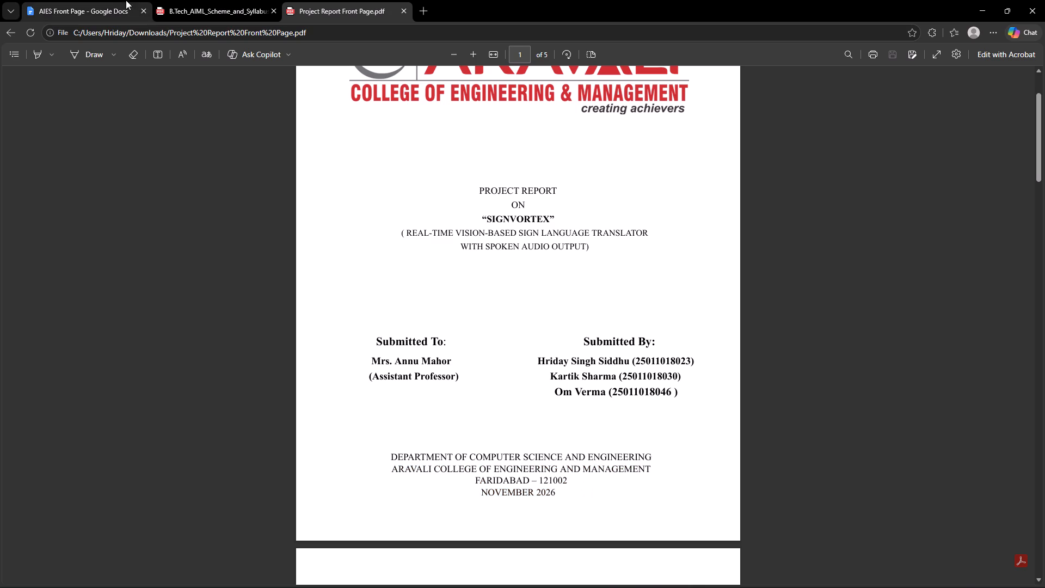
{"action": "left_click", "coordinate": [113, 0]}
{"action": "left_click", "coordinate": [502, 501]}
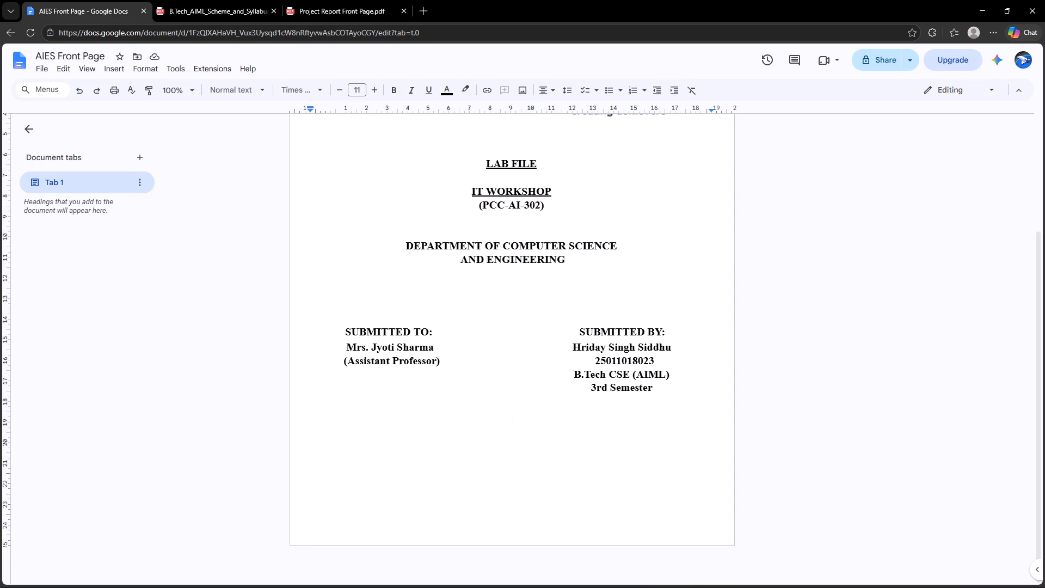
{"action": "key", "text": "Return"}
{"action": "key", "text": "Return"}
{"action": "key", "text": "ctrl+v"}
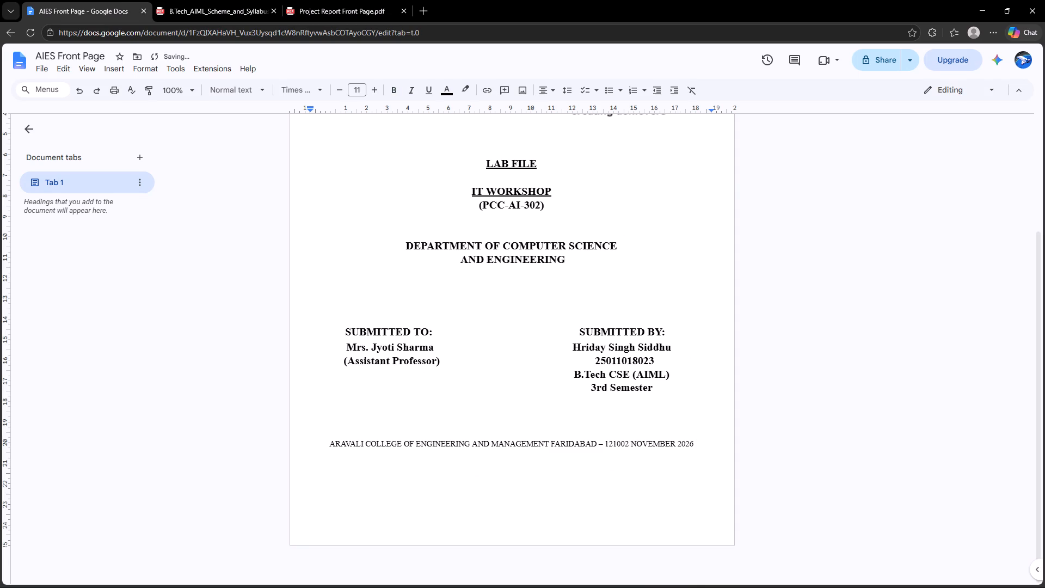
Format the pasted college name, Faridabad and date text as bold at size 15.
{"action": "key", "text": "ctrl+shift+Up"}
{"action": "triple_click", "coordinate": [378, 96]}
{"action": "left_click", "coordinate": [378, 96]}
{"action": "left_click", "coordinate": [378, 96]}
{"action": "left_click", "coordinate": [378, 96]}
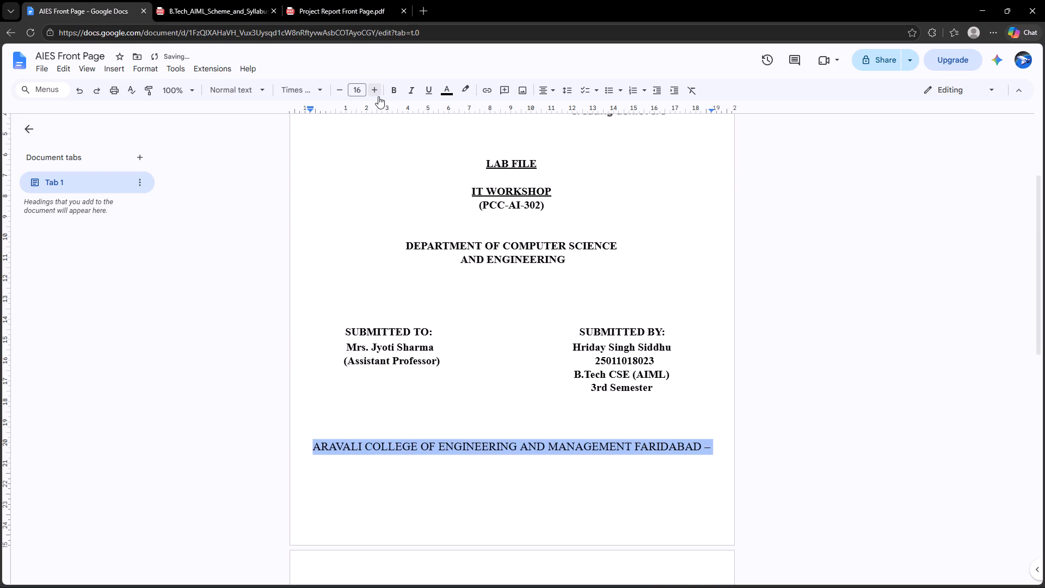
{"action": "double_click", "coordinate": [345, 90]}
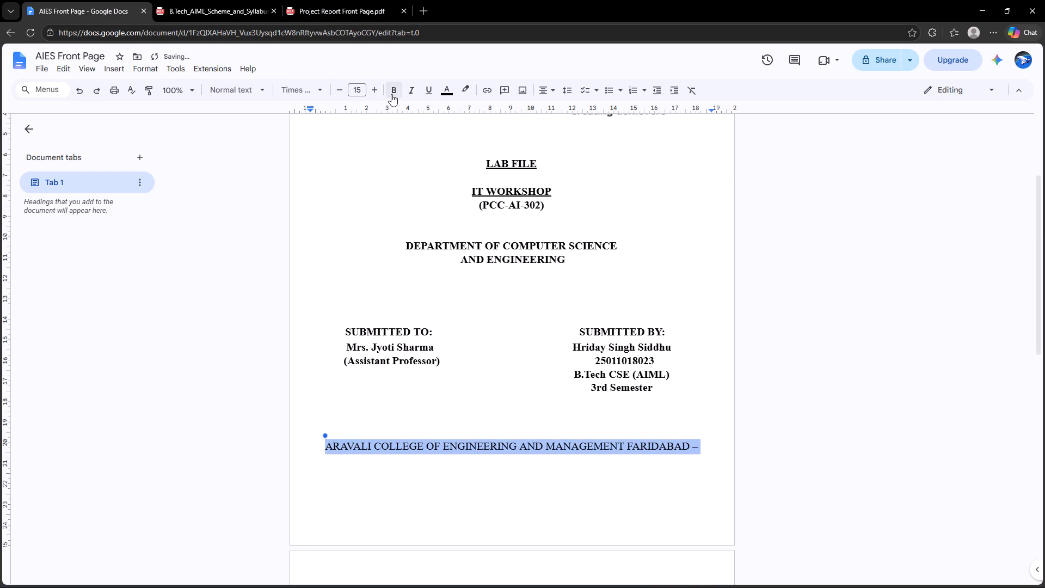
{"action": "left_click", "coordinate": [393, 94]}
{"action": "left_click", "coordinate": [559, 487]}
Break the pasted footer text before FARIDABAD so the college name stands on its own line.
{"action": "scroll", "coordinate": [559, 487], "scroll_direction": "down", "scroll_amount": 1}
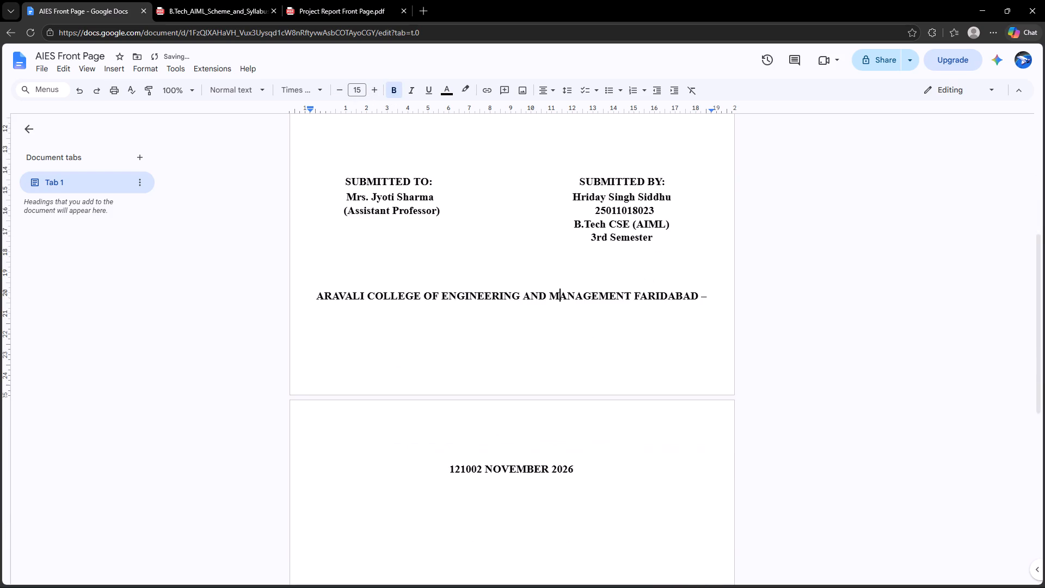
{"action": "scroll", "coordinate": [559, 487], "scroll_direction": "down", "scroll_amount": 1}
{"action": "left_click", "coordinate": [635, 351]}
{"action": "key", "text": "Return"}
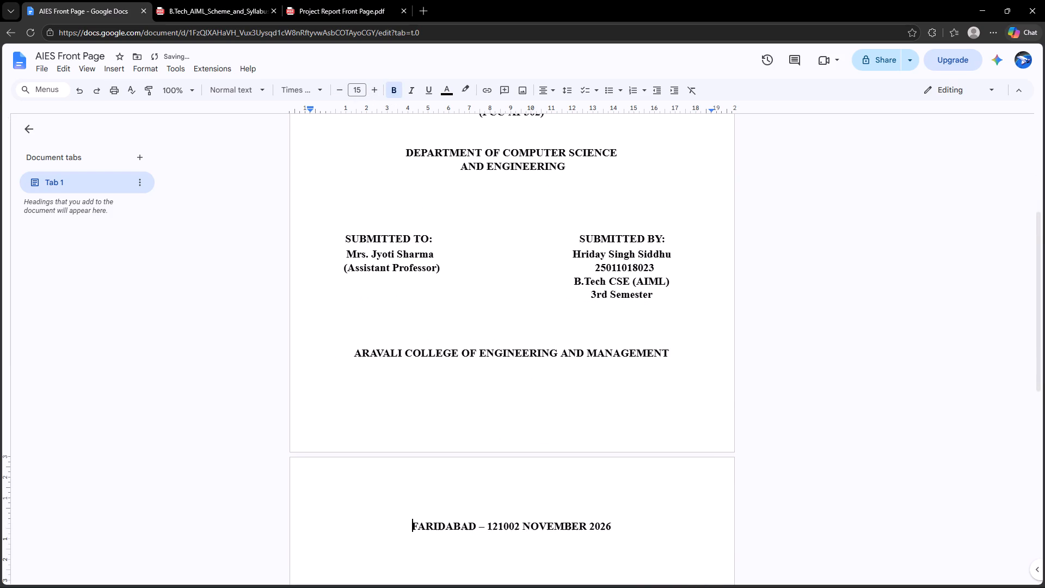
Set the paragraph spacing of the college name and FARIDABAD – 121002 NOVEMBER 2026 lines to 1 pt before and 1 pt after.
{"action": "left_click", "coordinate": [347, 352]}
{"action": "key", "text": "ctrl+shift+Down"}
{"action": "key", "text": "ctrl+shift+Down"}
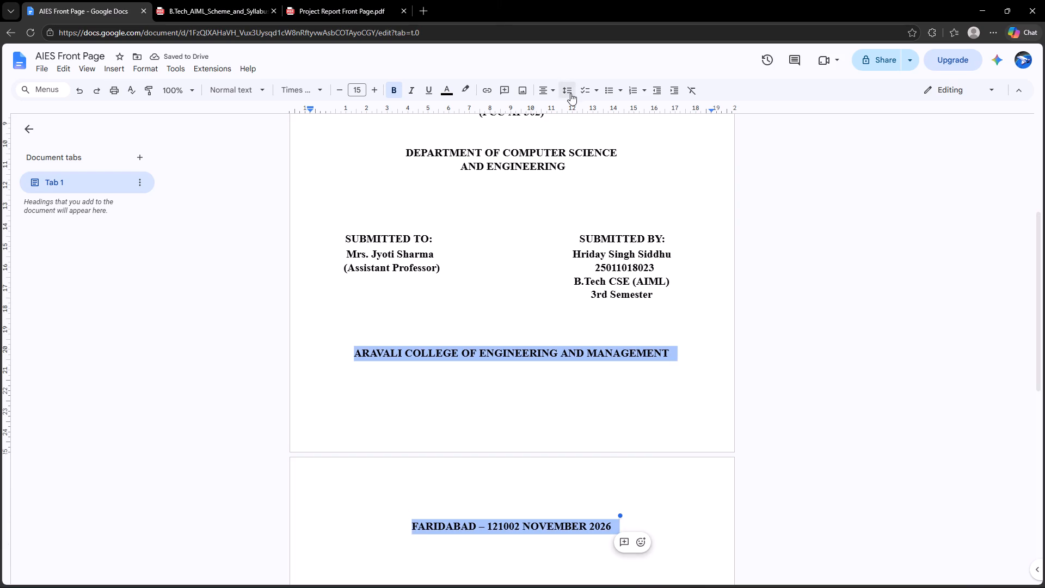
{"action": "left_click", "coordinate": [561, 85]}
{"action": "left_click", "coordinate": [607, 241]}
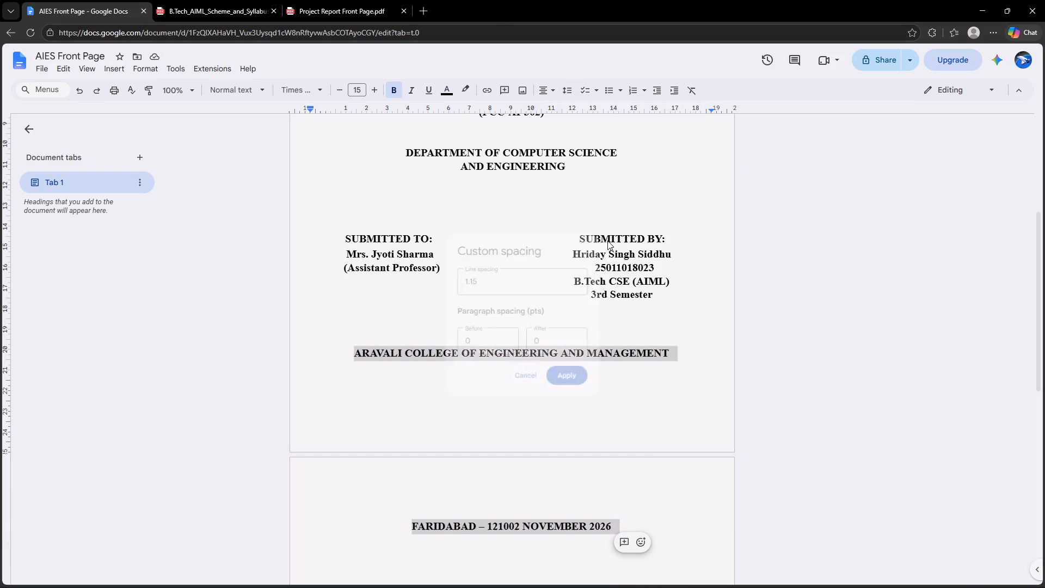
{"action": "left_click", "coordinate": [485, 358]}
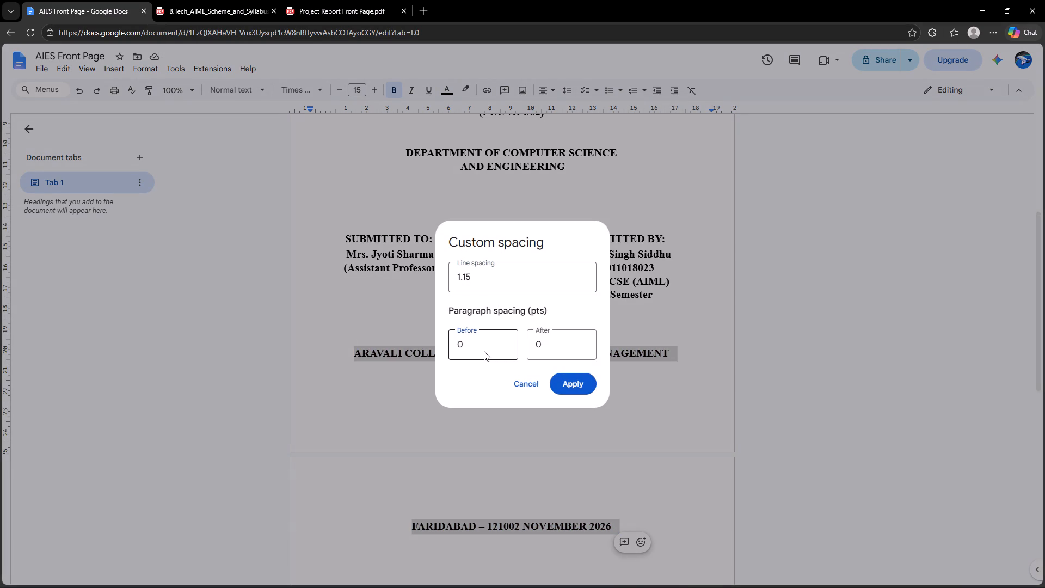
{"action": "left_click", "coordinate": [484, 351]}
{"action": "left_click", "coordinate": [484, 351]}
{"action": "key", "text": "1"}
{"action": "left_click", "coordinate": [484, 351]}
{"action": "double_click", "coordinate": [499, 348]}
{"action": "key", "text": "1"}
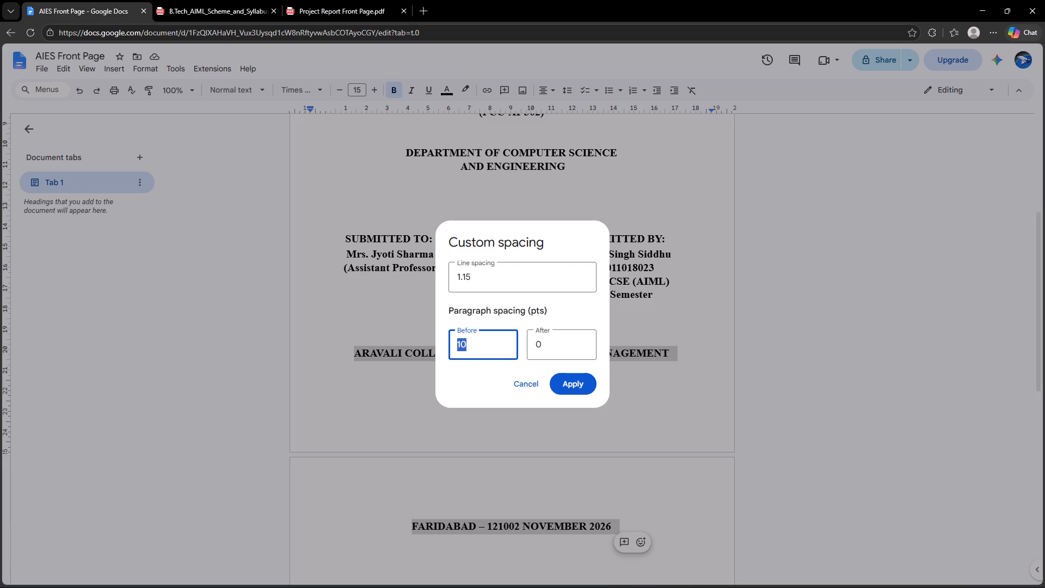
{"action": "left_click", "coordinate": [525, 343]}
{"action": "left_click_drag", "start_coordinate": [525, 343], "coordinate": [534, 344]}
{"action": "double_click", "coordinate": [534, 344]}
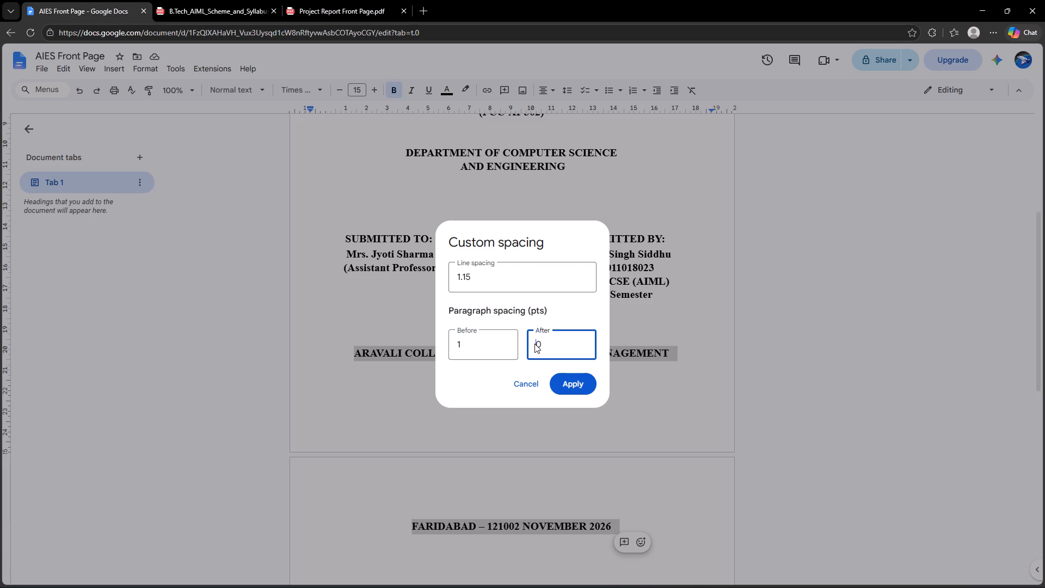
{"action": "double_click", "coordinate": [539, 344]}
{"action": "key", "text": "1"}
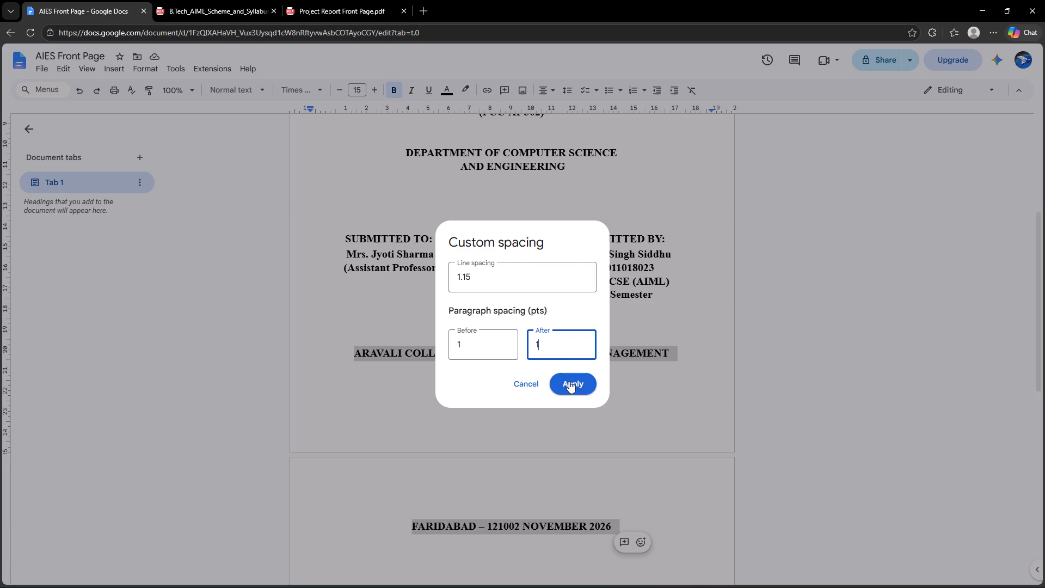
{"action": "left_click", "coordinate": [570, 381]}
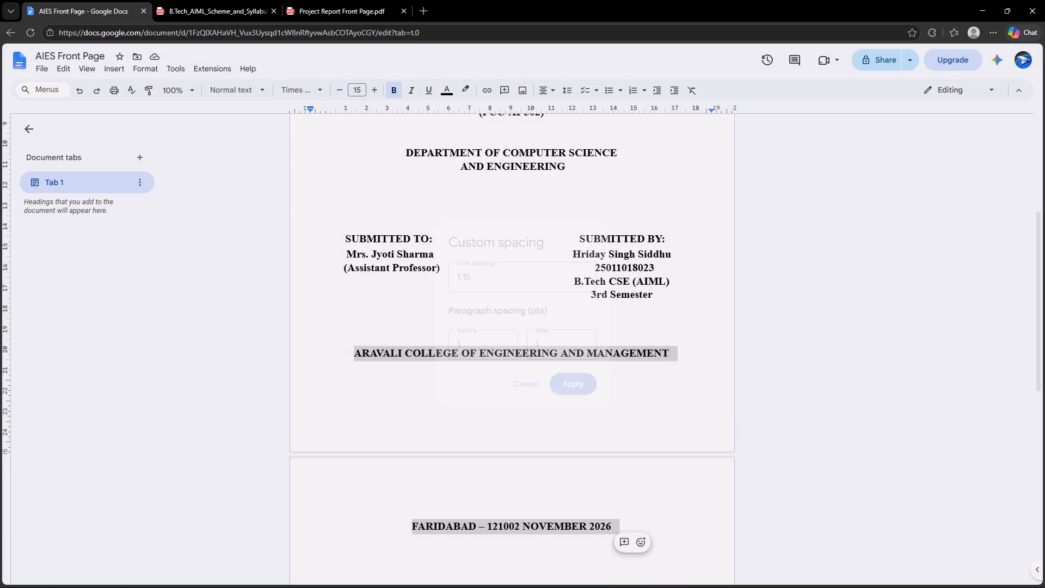
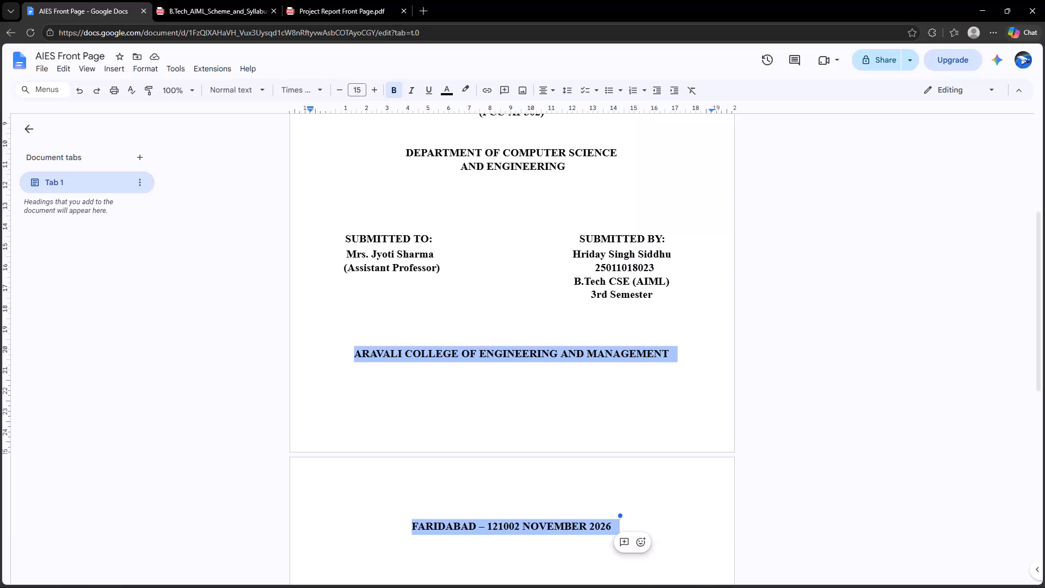
Reduce the page's bottom margin so the FARIDABAD – 121002 NOVEMBER 2026 line fits on the first page.
{"action": "left_click", "coordinate": [469, 414]}
{"action": "left_click", "coordinate": [448, 508]}
{"action": "left_click", "coordinate": [457, 420]}
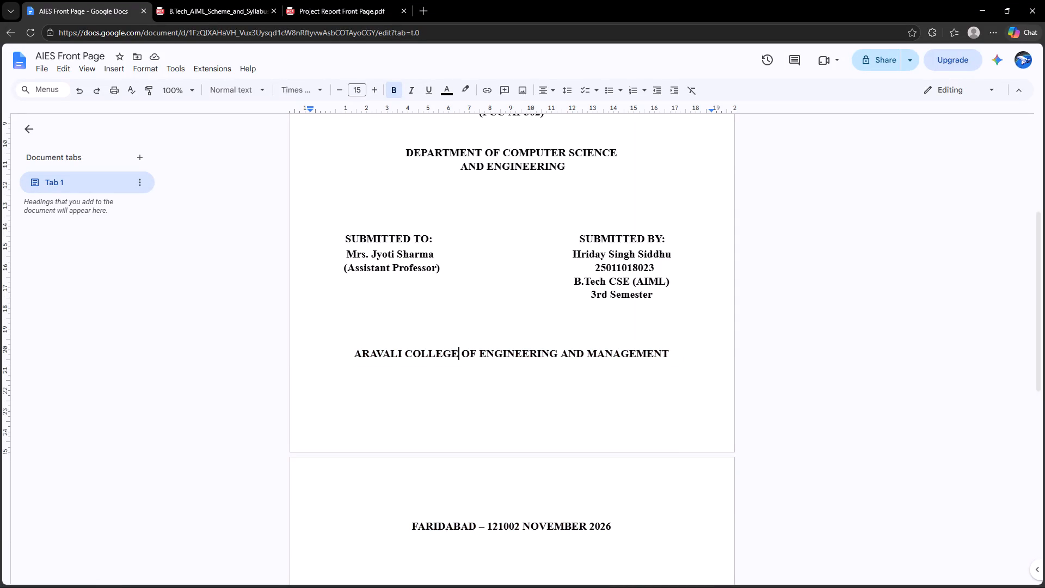
{"action": "left_click", "coordinate": [457, 420]}
{"action": "left_click_drag", "start_coordinate": [5, 401], "coordinate": [8, 416]}
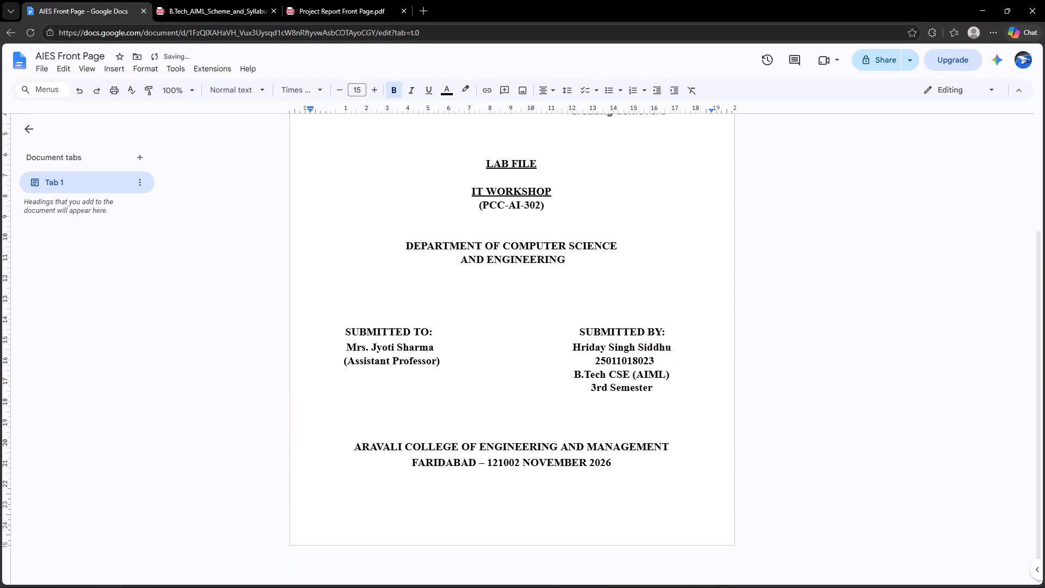
Break the FARIDABAD – 121002 line before NOVEMBER 2026 so the date stands on its own line.
{"action": "scroll", "coordinate": [342, 432], "scroll_direction": "up", "scroll_amount": 2}
{"action": "scroll", "coordinate": [525, 305], "scroll_direction": "down", "scroll_amount": 1}
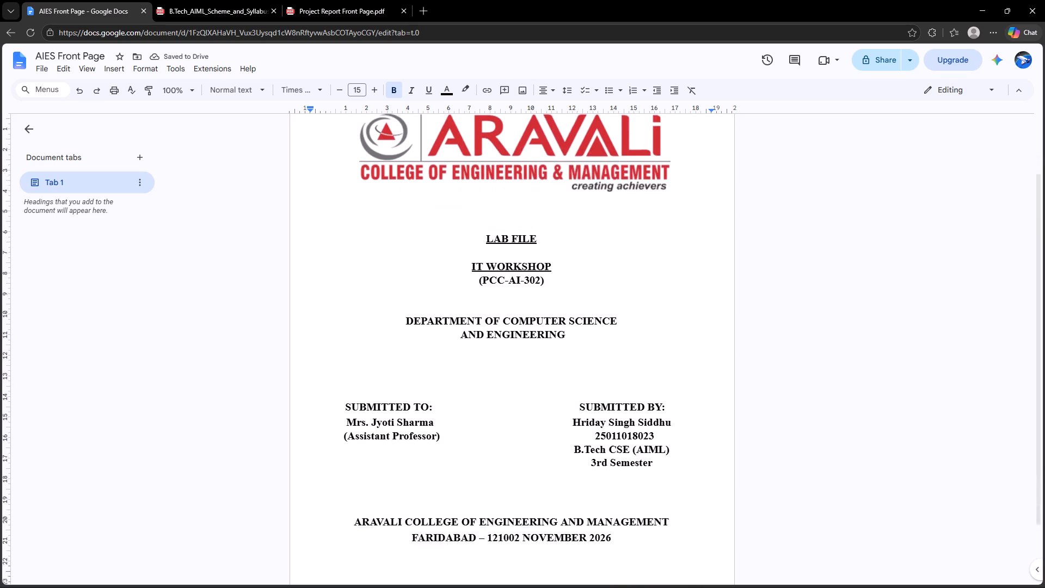
{"action": "scroll", "coordinate": [525, 305], "scroll_direction": "down", "scroll_amount": 1}
{"action": "left_click", "coordinate": [526, 463]}
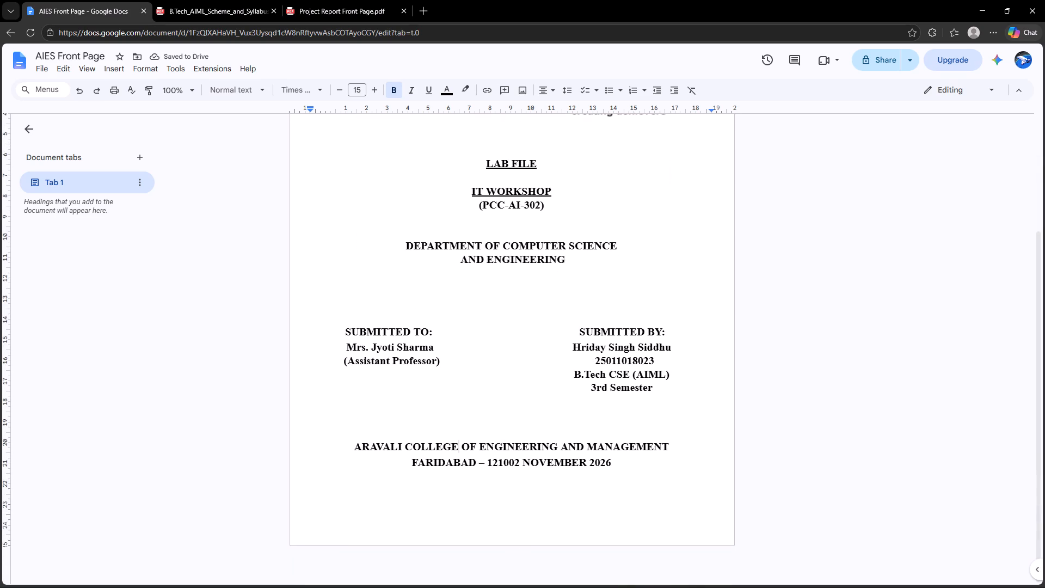
{"action": "key", "text": "Return"}
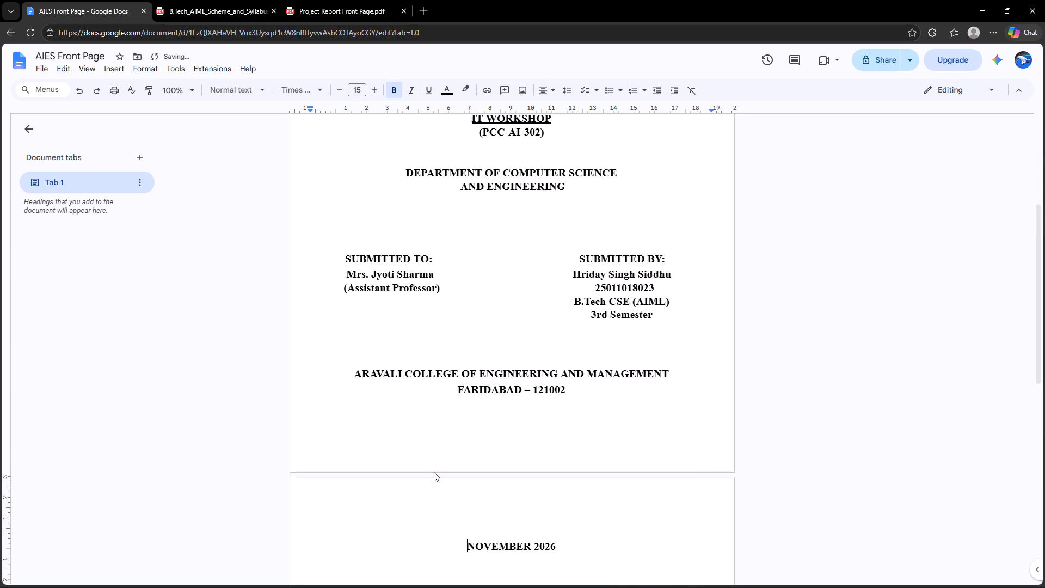
Reduce the page's bottom margin further so the NOVEMBER 2026 line also fits on the first page.
{"action": "left_click", "coordinate": [347, 427]}
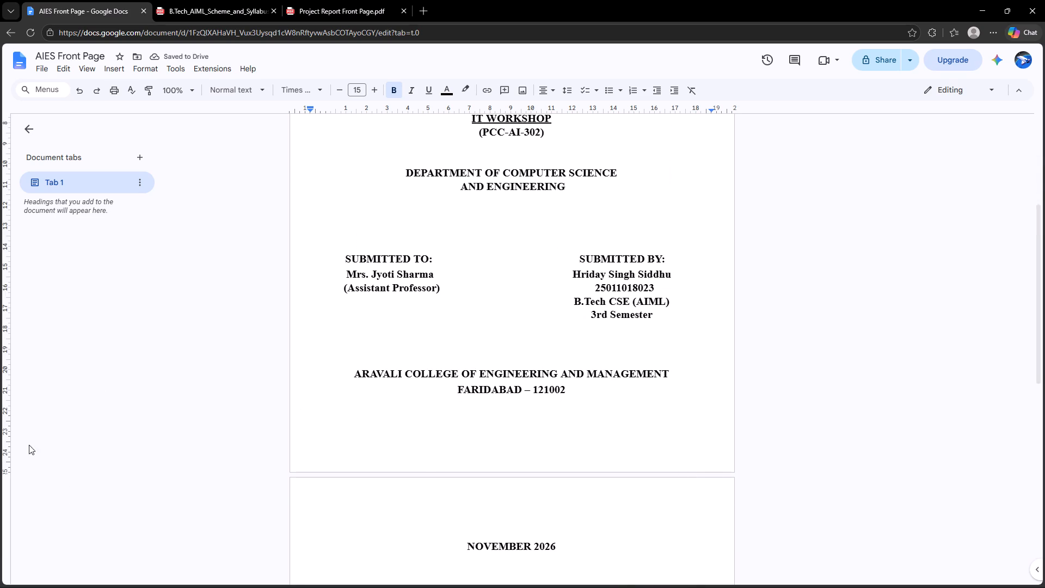
{"action": "left_click_drag", "start_coordinate": [5, 451], "coordinate": [8, 450]}
{"action": "left_click_drag", "start_coordinate": [8, 450], "coordinate": [9, 440]}
{"action": "left_click_drag", "start_coordinate": [9, 440], "coordinate": [5, 454]}
{"action": "scroll", "coordinate": [454, 491], "scroll_direction": "up", "scroll_amount": 3}
{"action": "scroll", "coordinate": [454, 491], "scroll_direction": "down", "scroll_amount": 1}
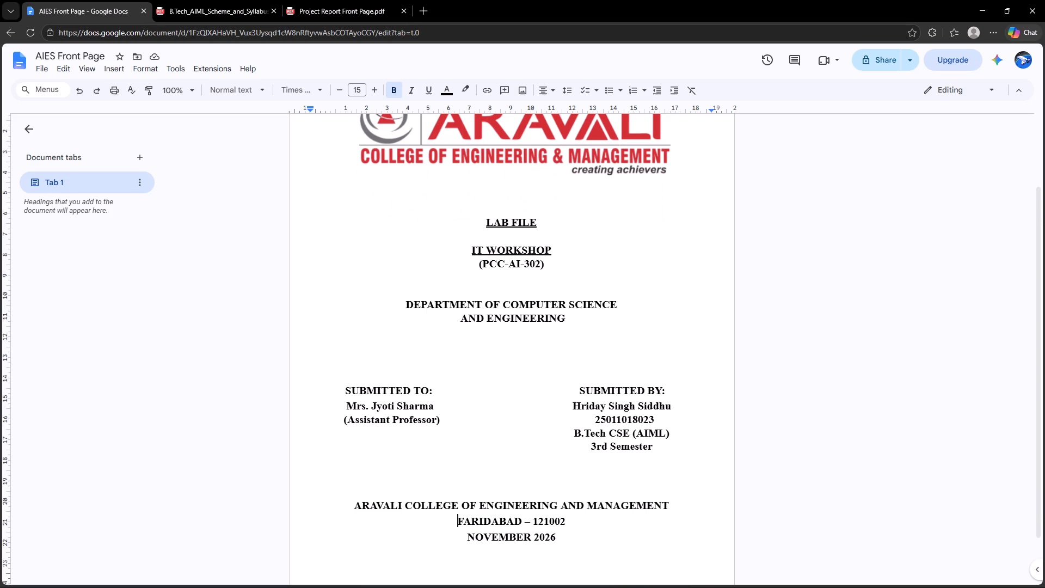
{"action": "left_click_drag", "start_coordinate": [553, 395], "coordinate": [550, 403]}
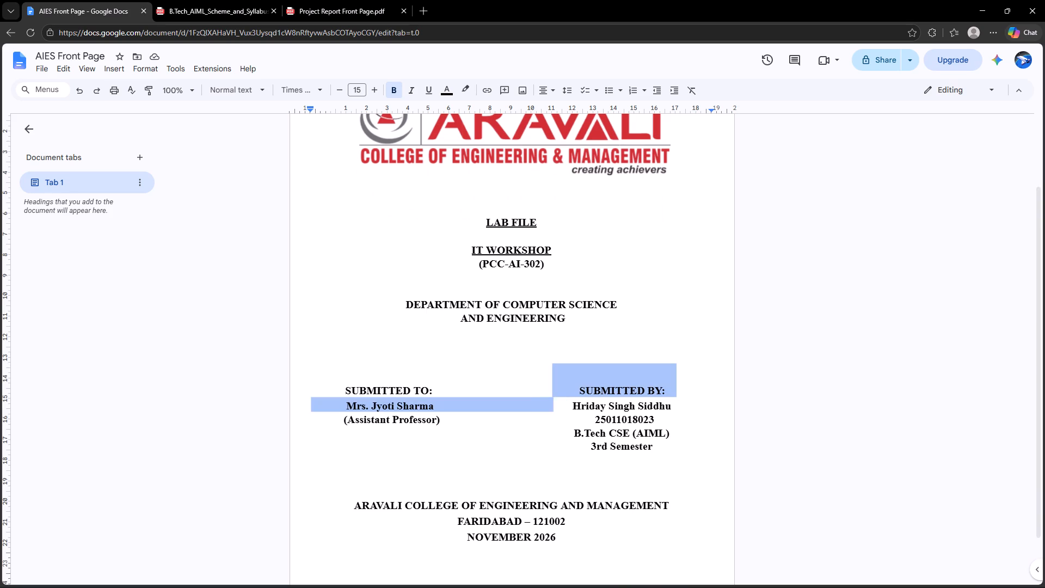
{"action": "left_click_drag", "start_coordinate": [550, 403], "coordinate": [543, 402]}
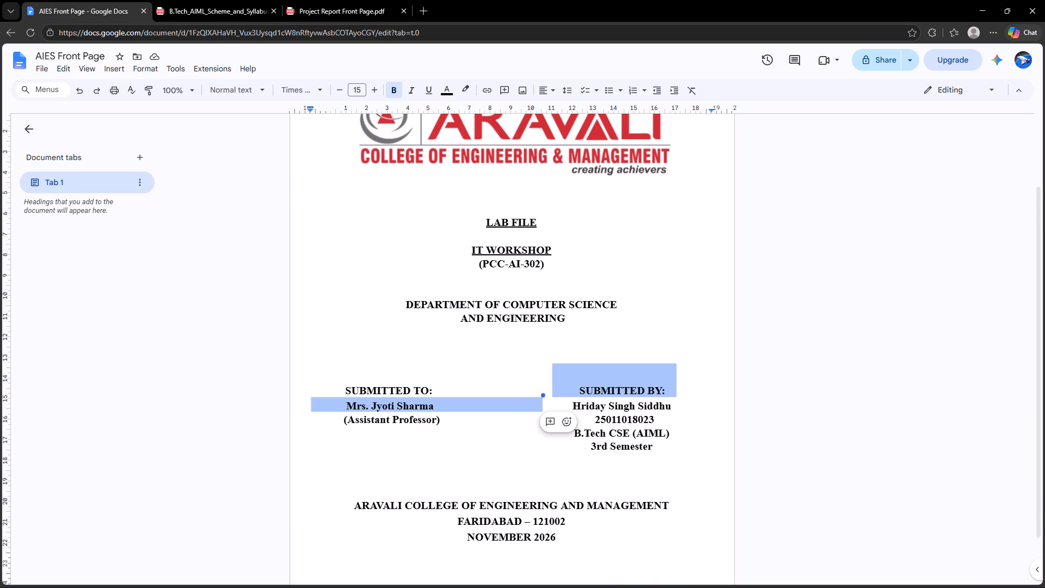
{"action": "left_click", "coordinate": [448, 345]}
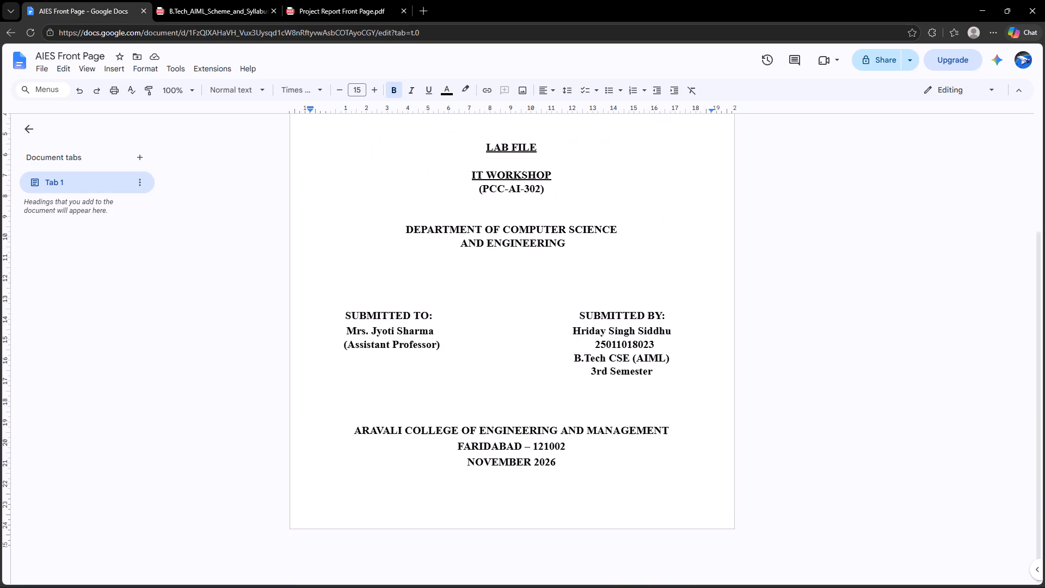
Nudge the Aravali college logo slightly upward at the head of the front page.
{"action": "scroll", "coordinate": [460, 427], "scroll_direction": "down", "scroll_amount": 1}
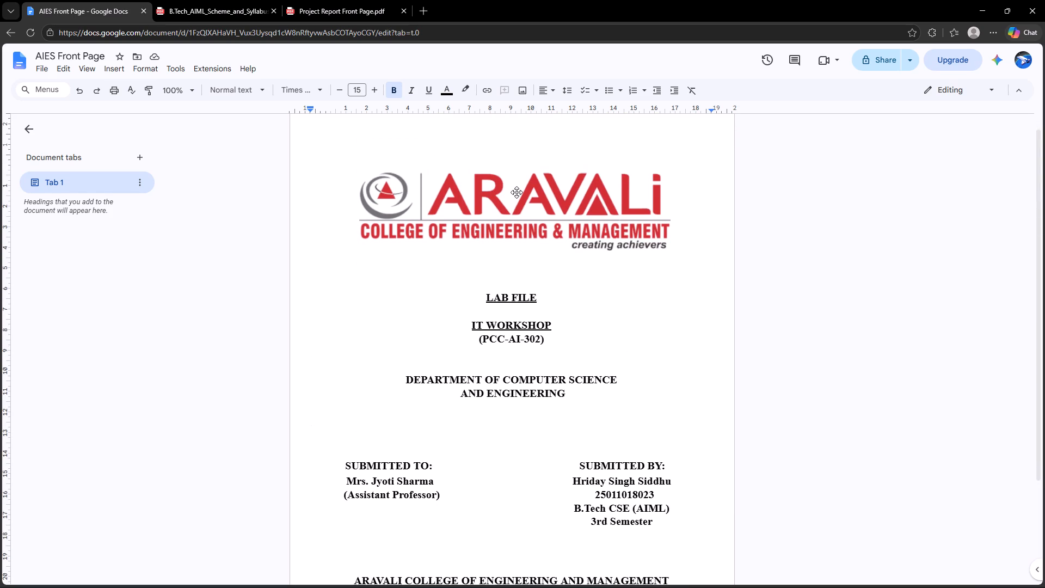
{"action": "left_click", "coordinate": [517, 192]}
{"action": "key", "text": "Up"}
{"action": "key", "text": "Up"}
{"action": "key", "text": "Up"}
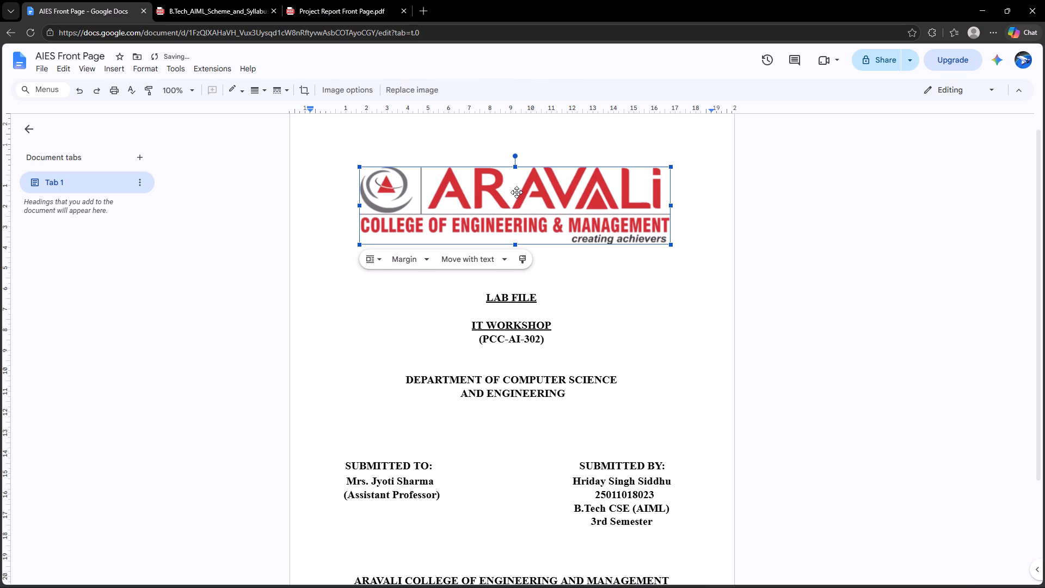
{"action": "left_click", "coordinate": [707, 281]}
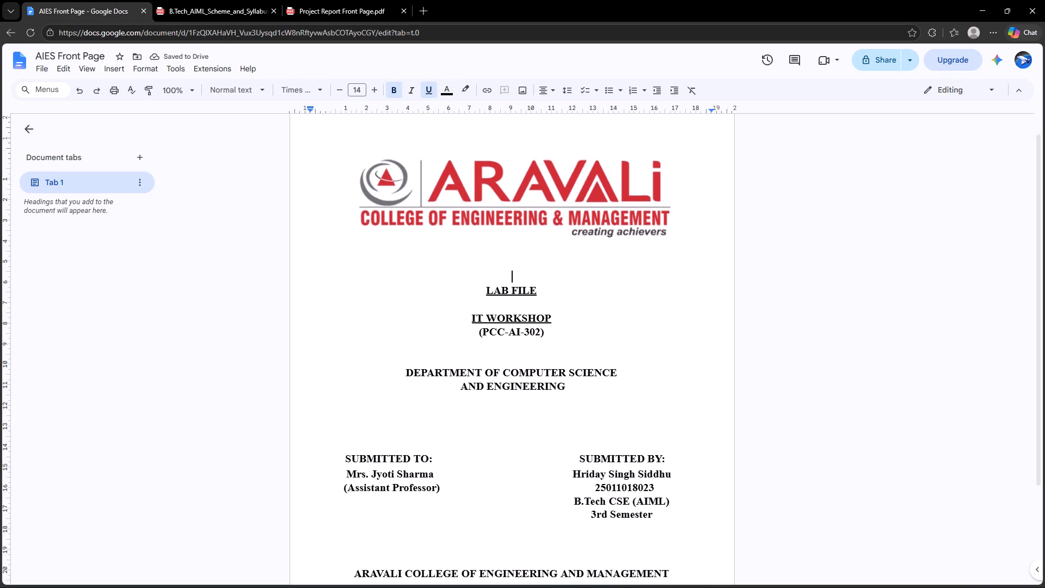
Check the font size and bold formatting of the front page lines, from LAB FILE through the submission details to NOVEMBER 2026.
{"action": "left_click", "coordinate": [536, 292]}
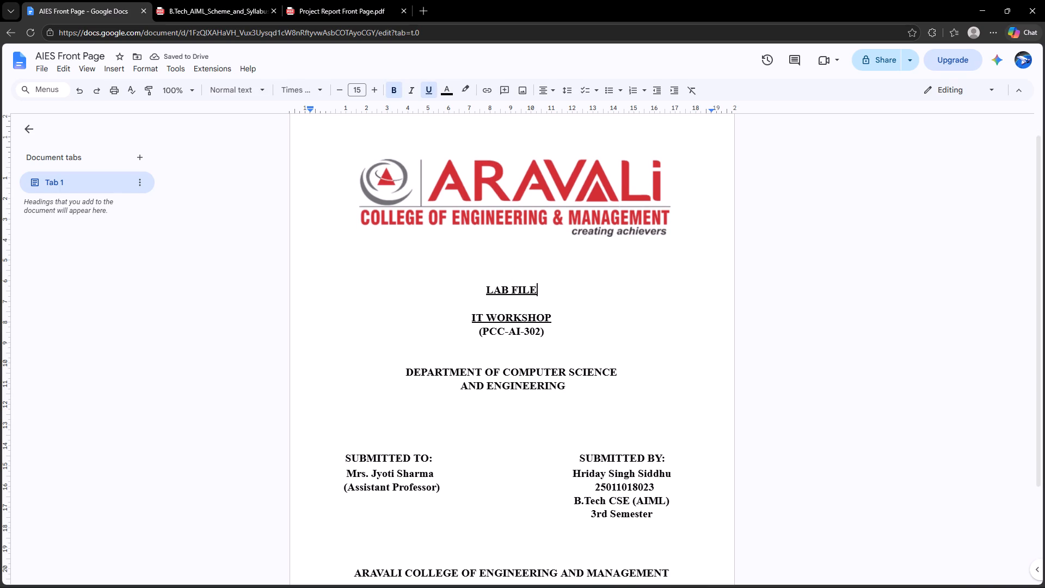
{"action": "left_click", "coordinate": [488, 321]}
{"action": "left_click", "coordinate": [496, 357]}
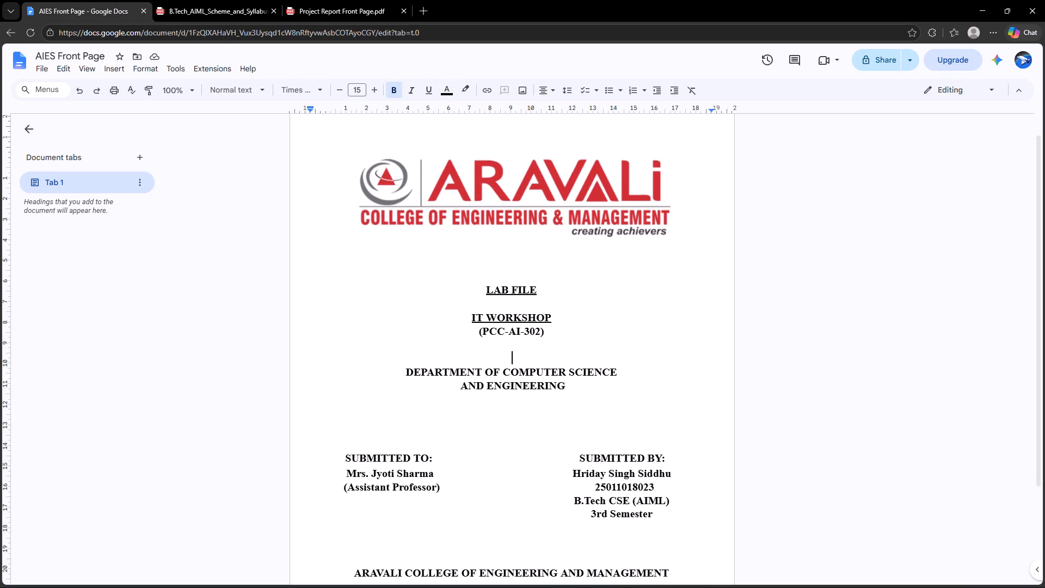
{"action": "left_click", "coordinate": [504, 383]}
{"action": "left_click", "coordinate": [422, 495]}
{"action": "left_click", "coordinate": [618, 497]}
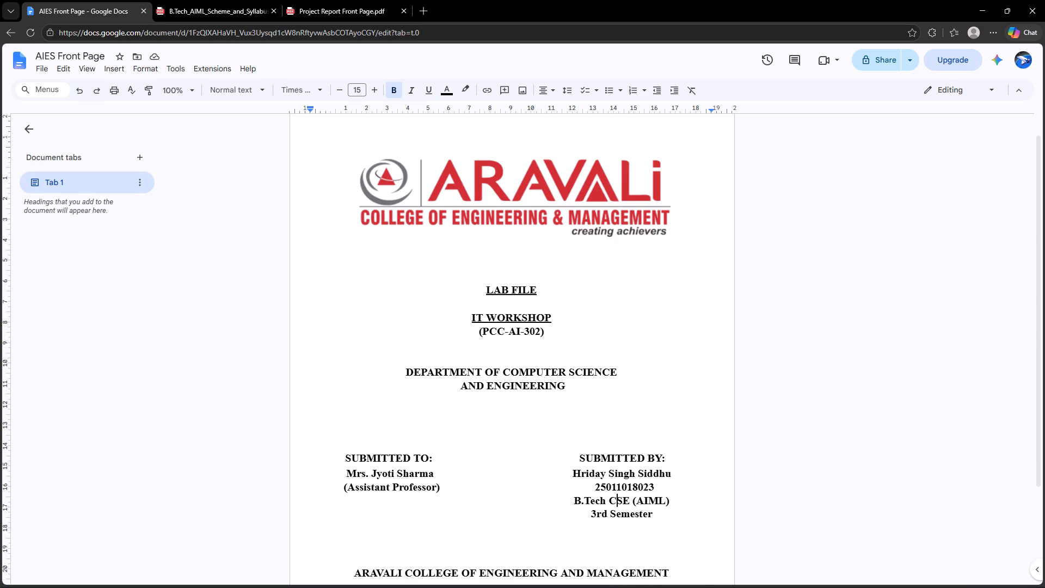
{"action": "left_click", "coordinate": [421, 479]}
{"action": "scroll", "coordinate": [421, 479], "scroll_direction": "down", "scroll_amount": 1}
{"action": "left_click", "coordinate": [433, 495]}
{"action": "left_click", "coordinate": [474, 500]}
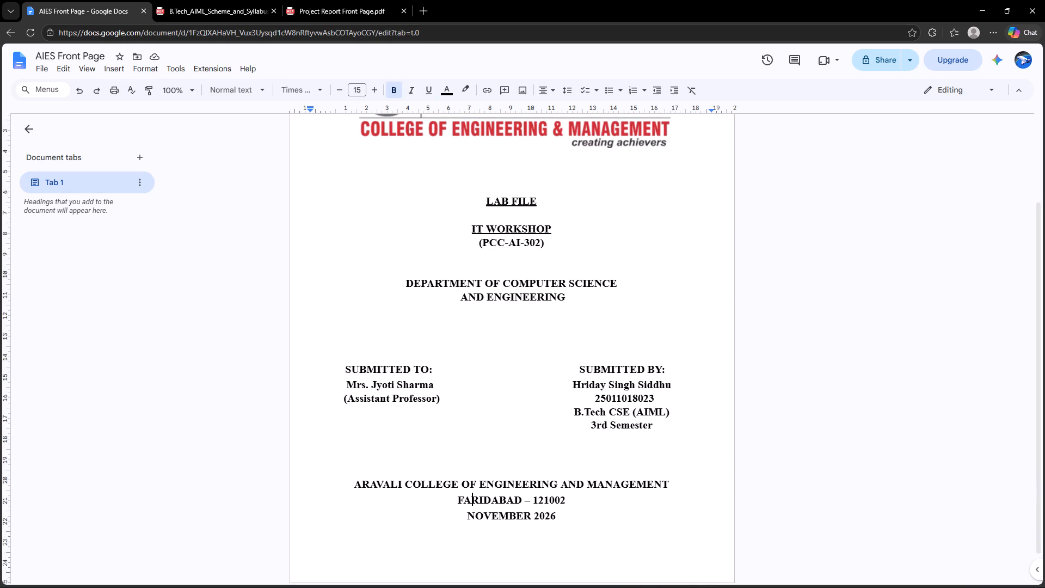
{"action": "left_click", "coordinate": [493, 513]}
{"action": "scroll", "coordinate": [536, 394], "scroll_direction": "up", "scroll_amount": 4}
{"action": "scroll", "coordinate": [570, 349], "scroll_direction": "down", "scroll_amount": 6}
{"action": "scroll", "coordinate": [570, 349], "scroll_direction": "up", "scroll_amount": 3}
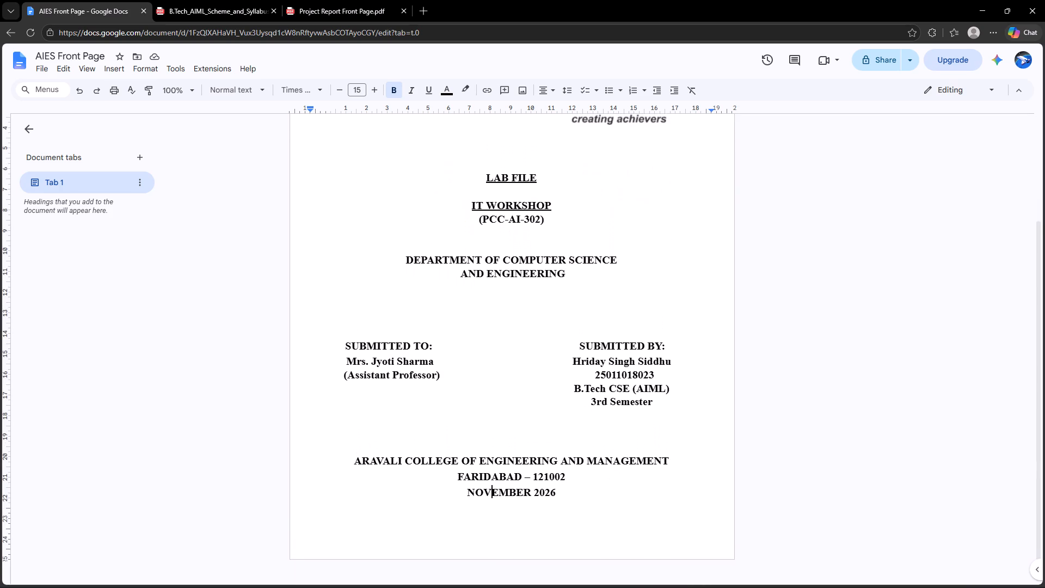
{"action": "scroll", "coordinate": [570, 349], "scroll_direction": "up", "scroll_amount": 6}
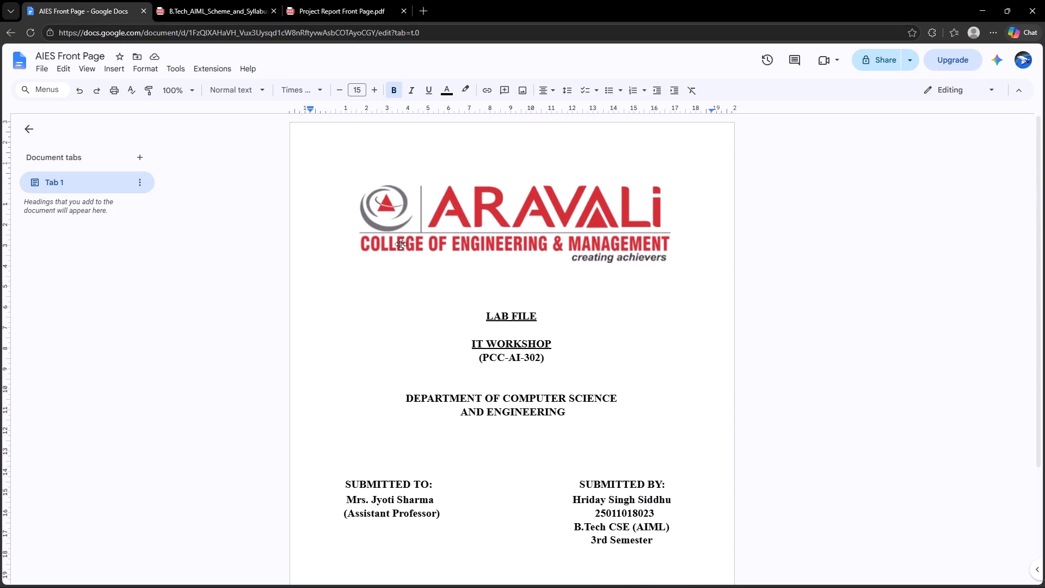
Copy the entire front page content and paste it on a new line after NOVEMBER 2026.
{"action": "left_click", "coordinate": [341, 187]}
{"action": "left_click_drag", "start_coordinate": [341, 187], "coordinate": [394, 237]}
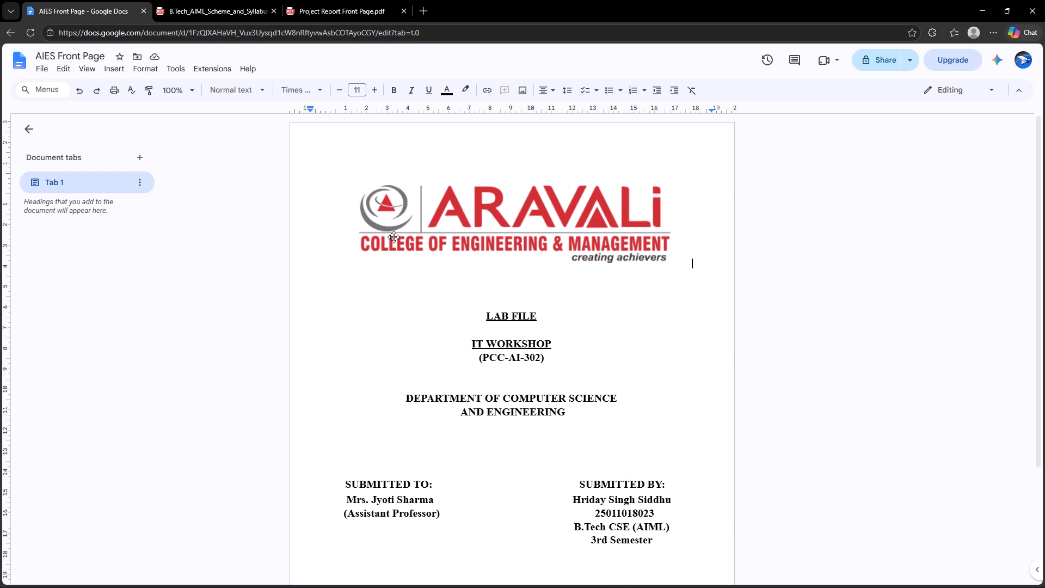
{"action": "left_click_drag", "start_coordinate": [394, 237], "coordinate": [298, 167]}
{"action": "left_click", "coordinate": [348, 206]}
{"action": "key", "text": "ctrl+a"}
{"action": "scroll", "coordinate": [348, 206], "scroll_direction": "down", "scroll_amount": 2}
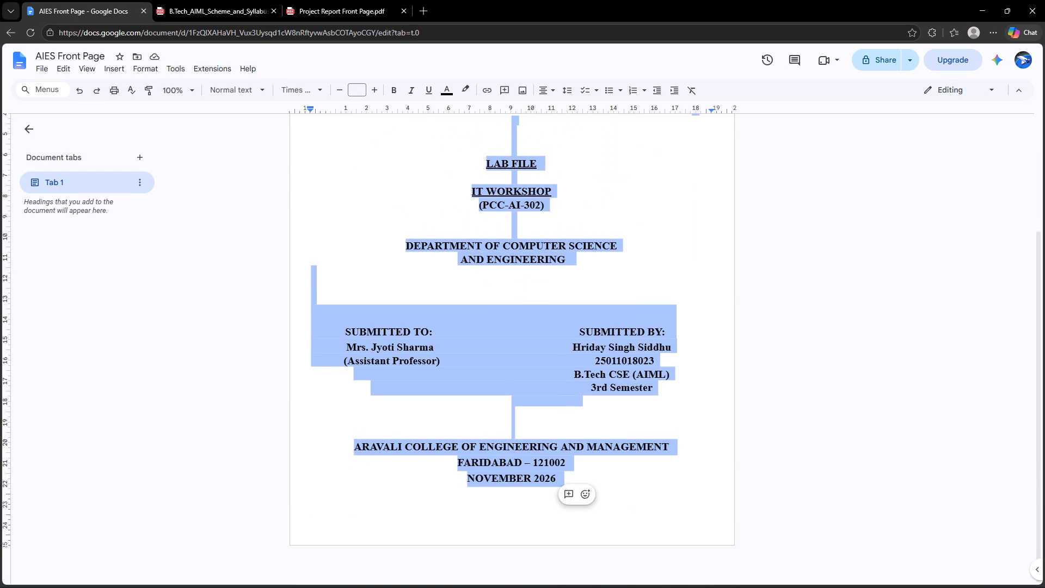
{"action": "key", "text": "ctrl+c"}
{"action": "scroll", "coordinate": [348, 206], "scroll_direction": "down", "scroll_amount": 3}
{"action": "left_click", "coordinate": [483, 467]}
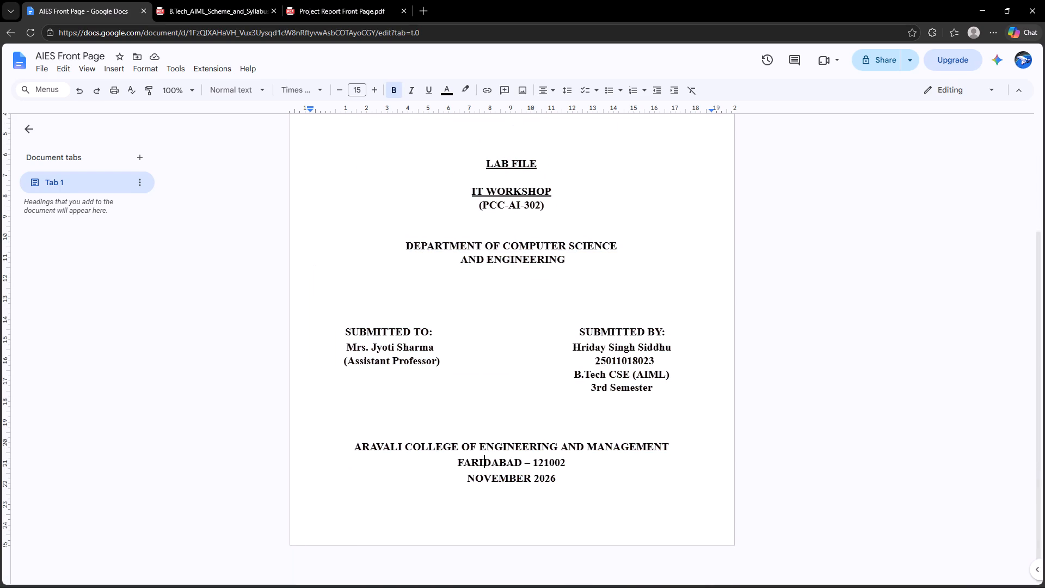
{"action": "left_click", "coordinate": [562, 489]}
{"action": "key", "text": "Return"}
{"action": "key", "text": "ctrl+v"}
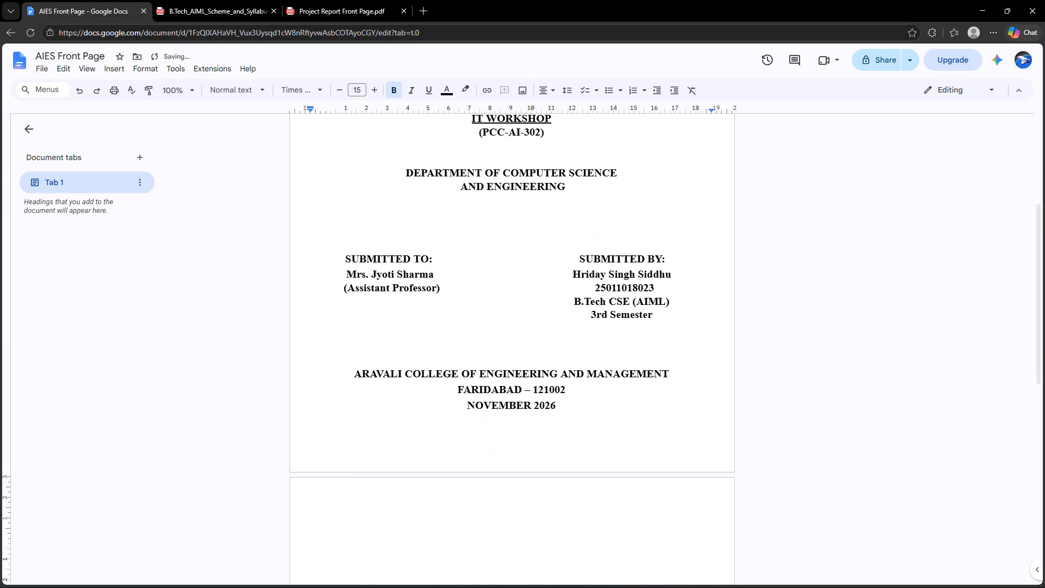
Open the Docs home in a new browser tab and switch to the second signed-in Google account.
{"action": "scroll", "coordinate": [561, 483], "scroll_direction": "up", "scroll_amount": 7}
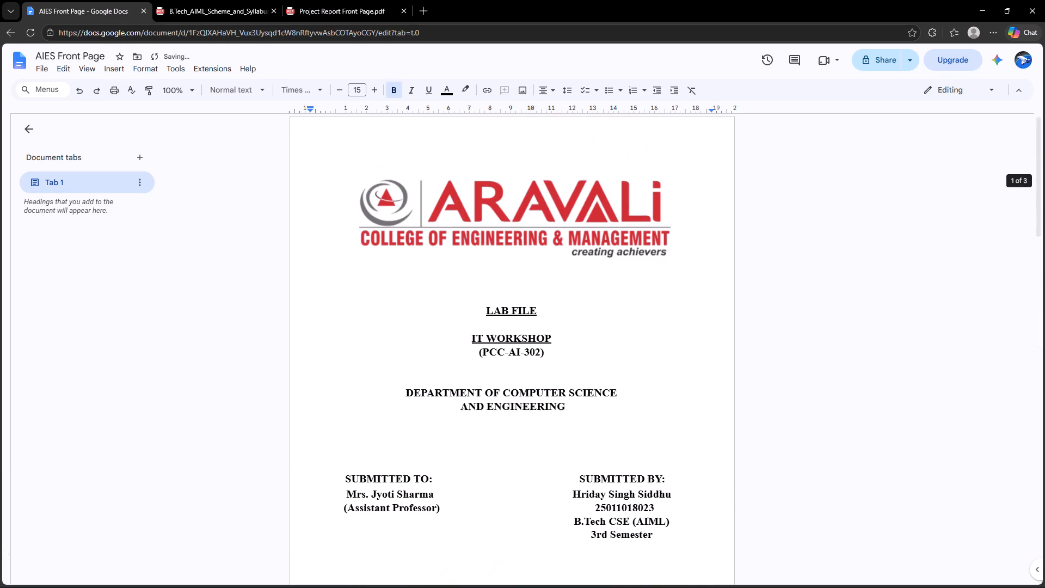
{"action": "scroll", "coordinate": [561, 483], "scroll_direction": "up", "scroll_amount": 2}
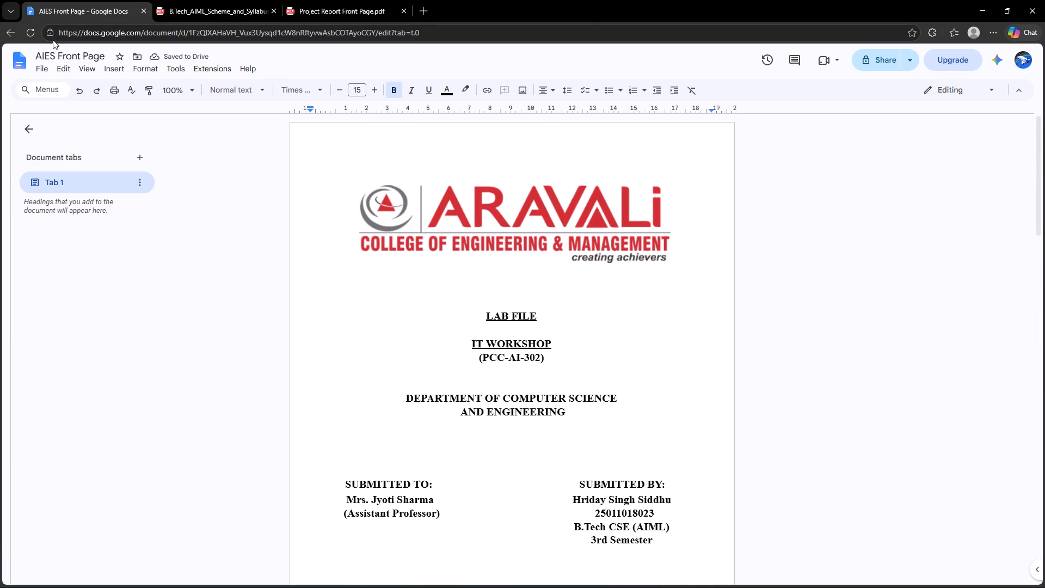
{"action": "right_click", "coordinate": [17, 64]}
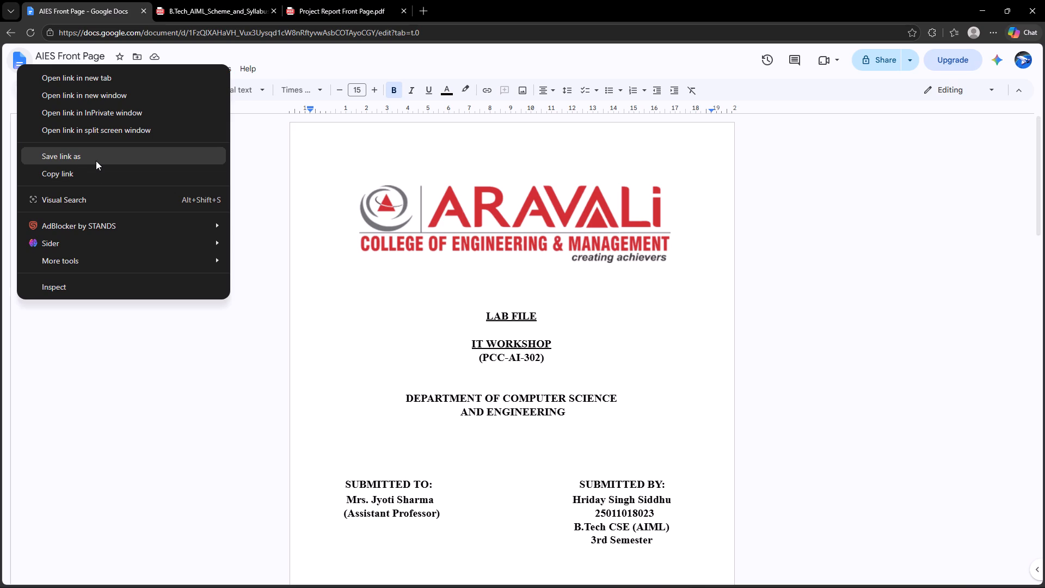
{"action": "left_click", "coordinate": [98, 82]}
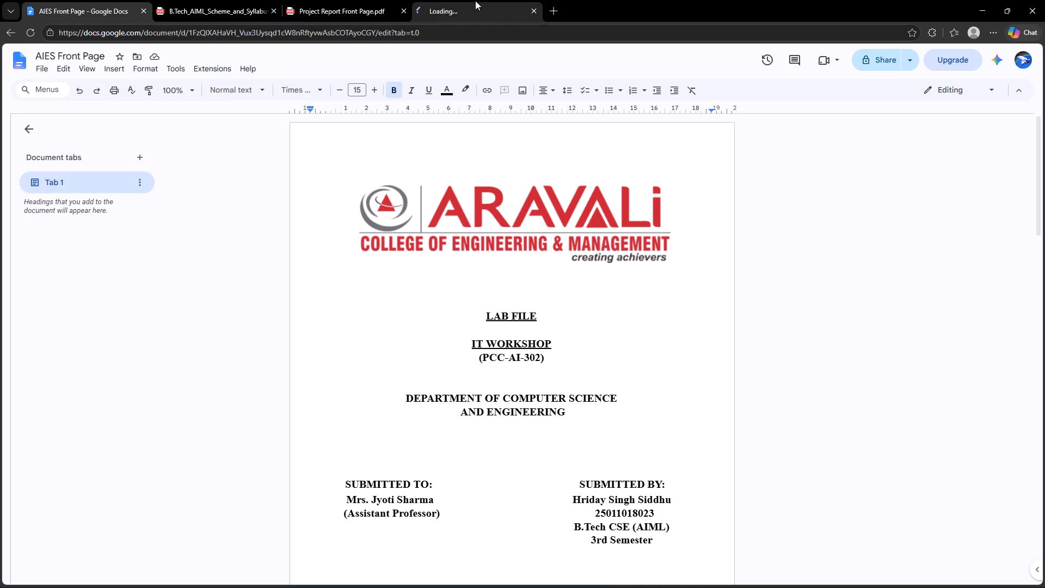
{"action": "left_click", "coordinate": [477, 1]}
{"action": "left_click", "coordinate": [1013, 59]}
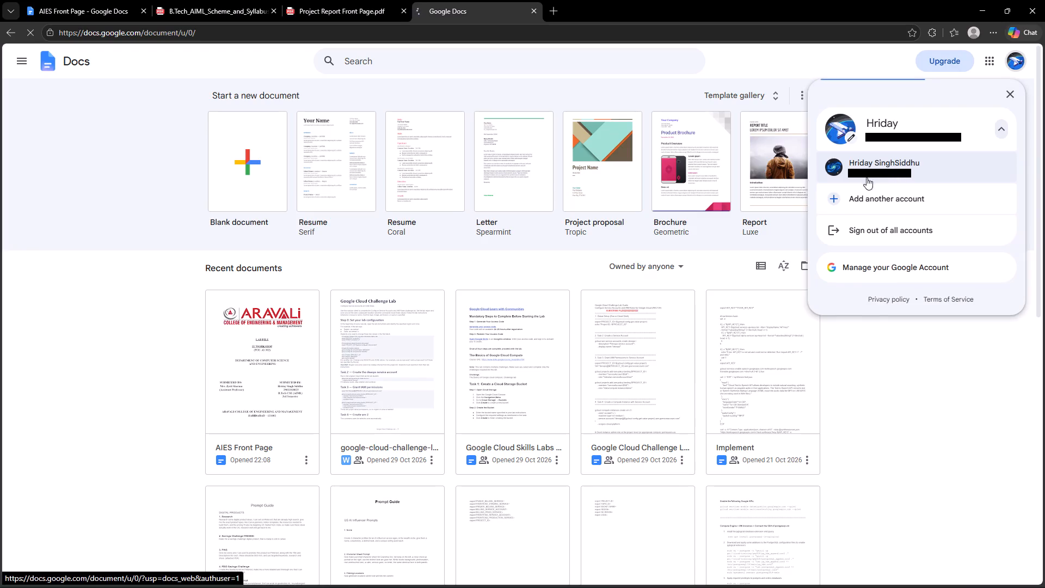
{"action": "left_click", "coordinate": [876, 171]}
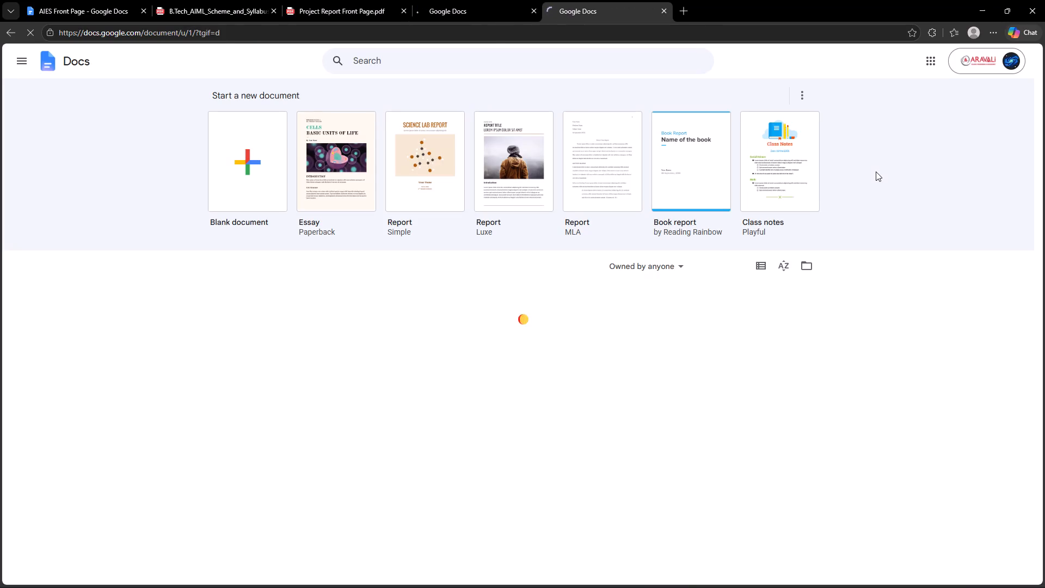
Open the Matlab File document and paste the copied front page before the Introduction to MATLAB Environment heading.
{"action": "left_click", "coordinate": [269, 364]}
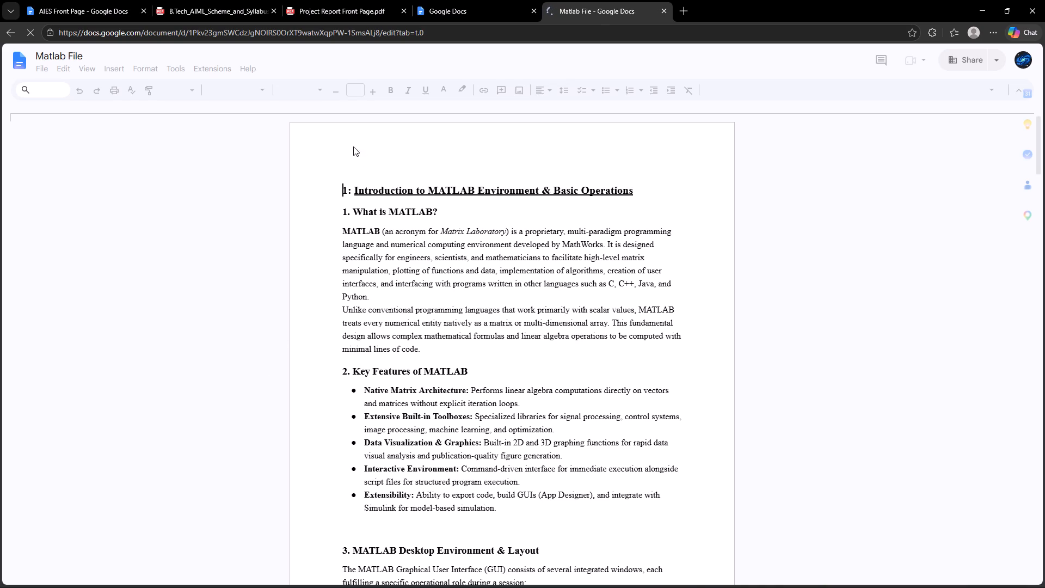
{"action": "left_click", "coordinate": [108, 69]}
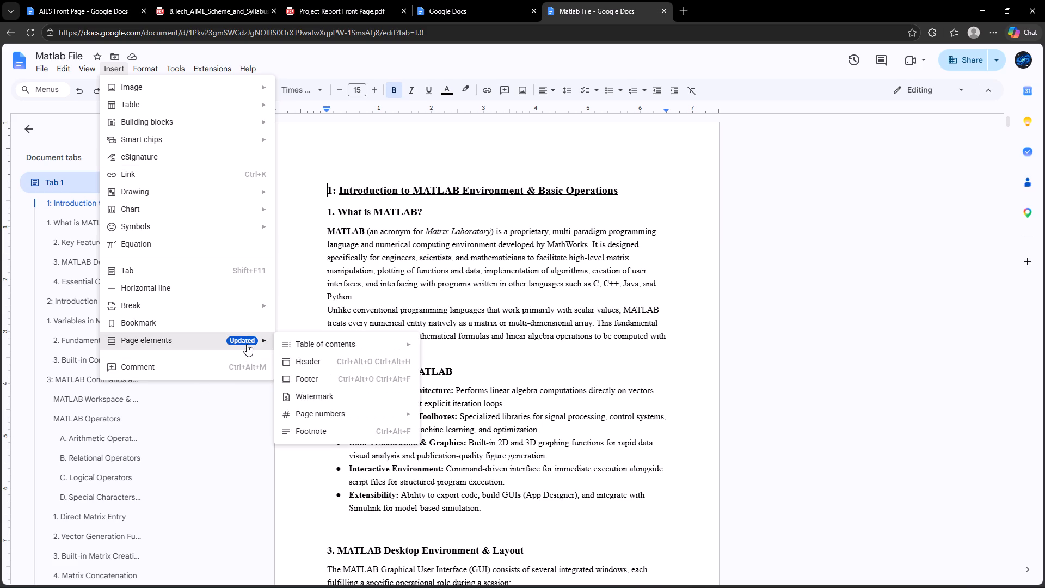
{"action": "left_click", "coordinate": [370, 152]}
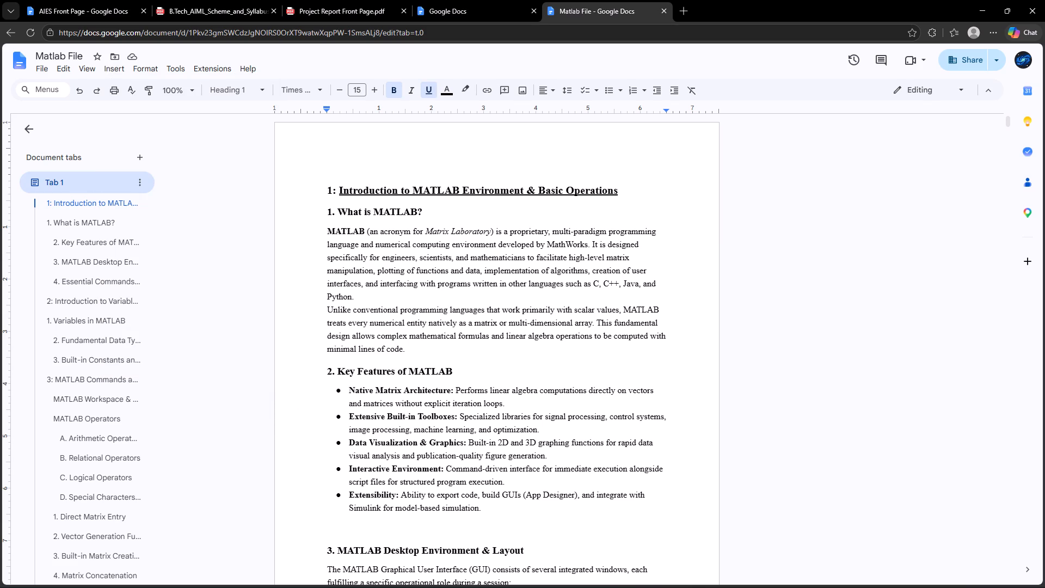
{"action": "left_click", "coordinate": [343, 154]}
{"action": "left_click", "coordinate": [292, 172]}
{"action": "key", "text": "ctrl+v"}
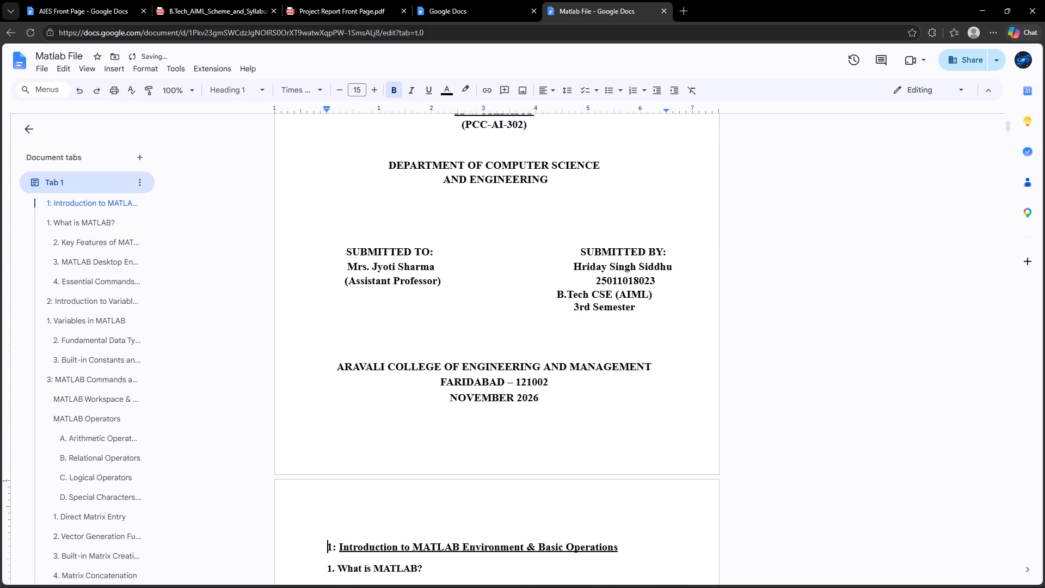
{"action": "scroll", "coordinate": [617, 303], "scroll_direction": "up", "scroll_amount": 4}
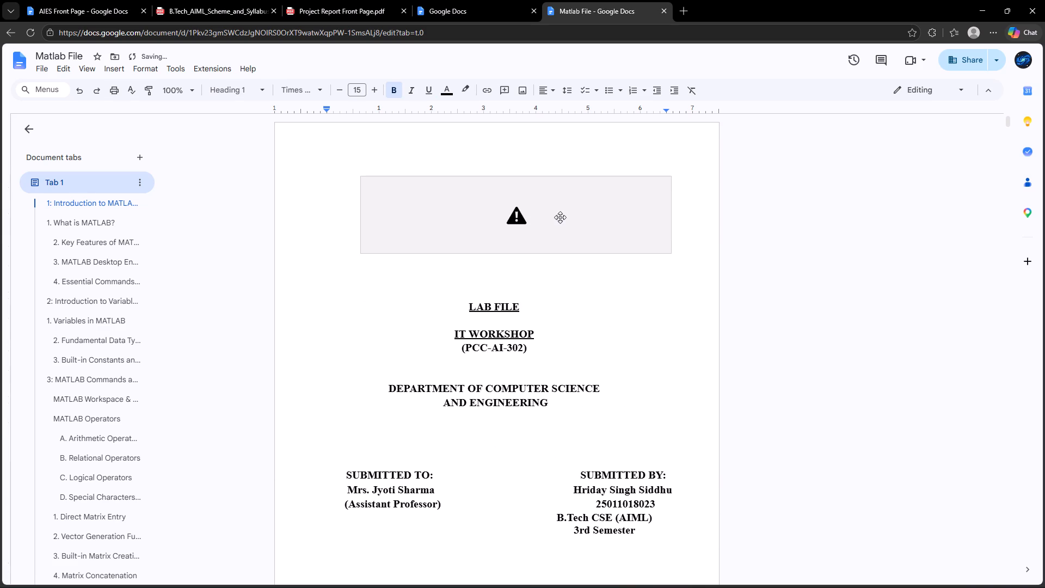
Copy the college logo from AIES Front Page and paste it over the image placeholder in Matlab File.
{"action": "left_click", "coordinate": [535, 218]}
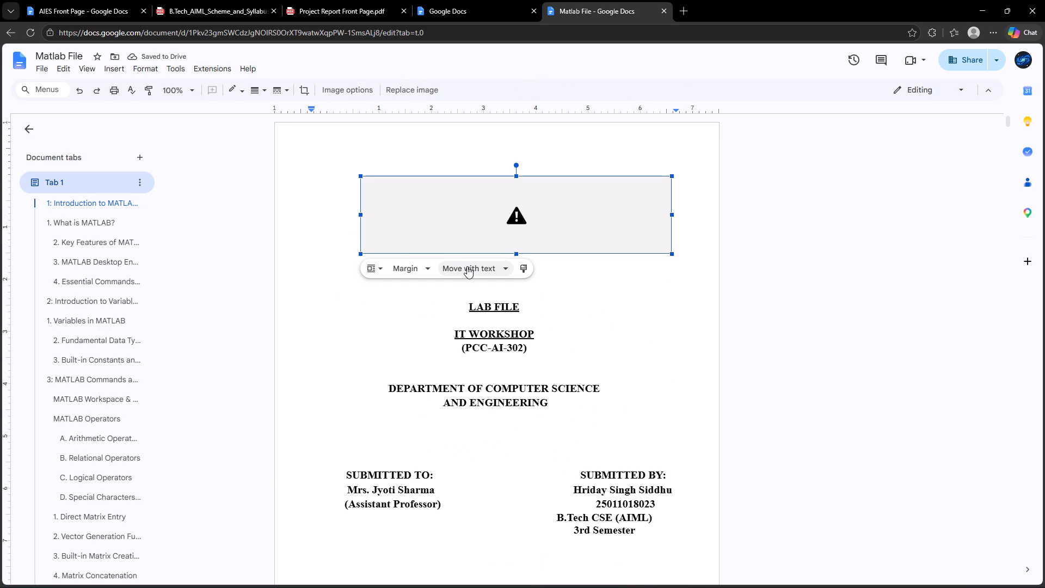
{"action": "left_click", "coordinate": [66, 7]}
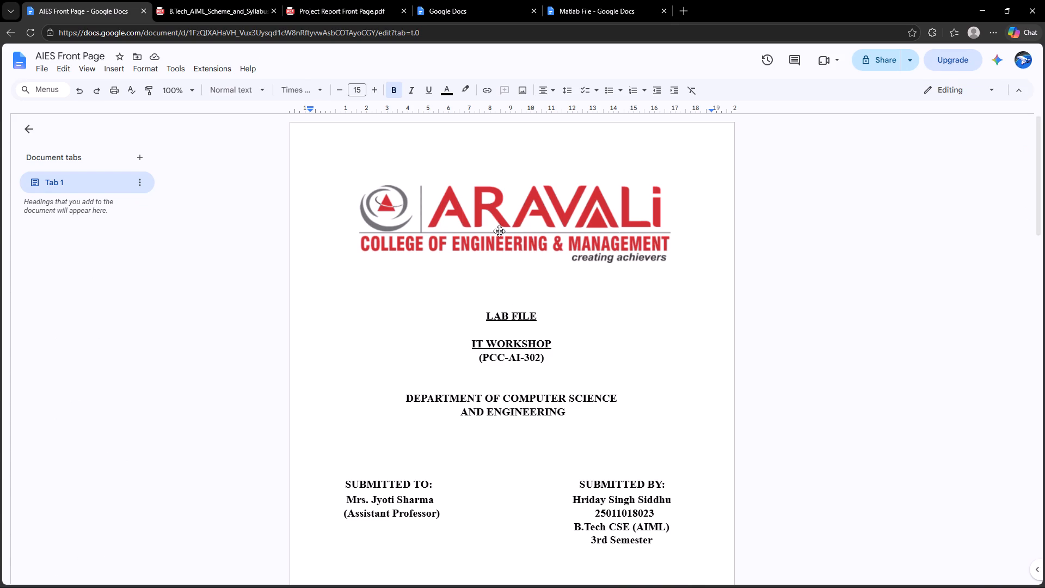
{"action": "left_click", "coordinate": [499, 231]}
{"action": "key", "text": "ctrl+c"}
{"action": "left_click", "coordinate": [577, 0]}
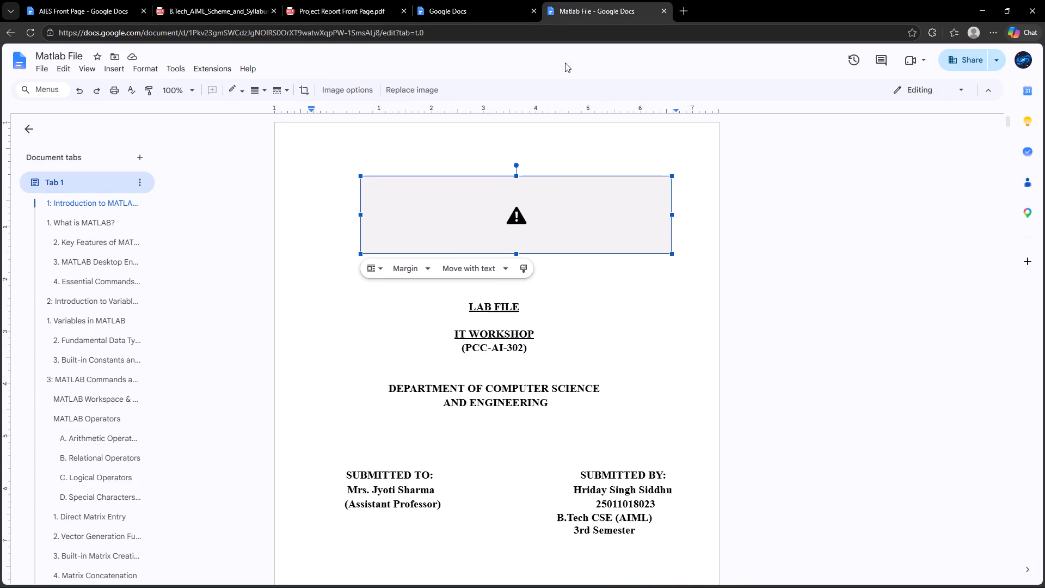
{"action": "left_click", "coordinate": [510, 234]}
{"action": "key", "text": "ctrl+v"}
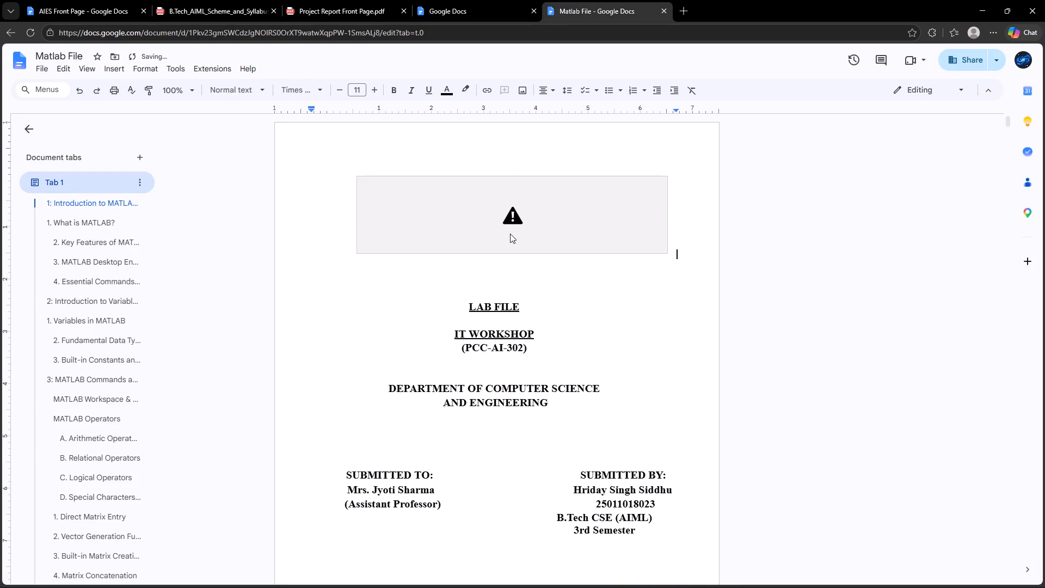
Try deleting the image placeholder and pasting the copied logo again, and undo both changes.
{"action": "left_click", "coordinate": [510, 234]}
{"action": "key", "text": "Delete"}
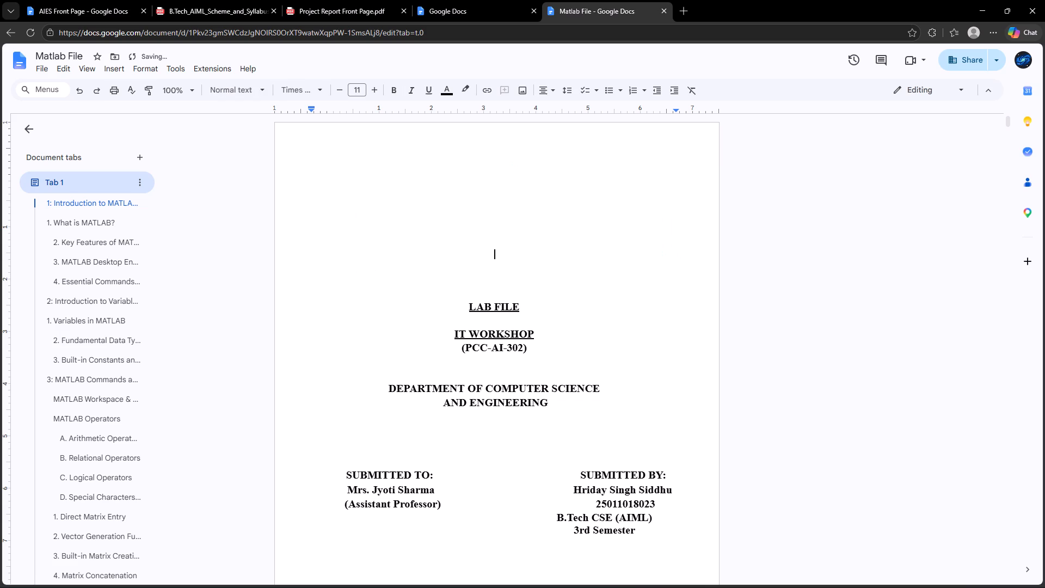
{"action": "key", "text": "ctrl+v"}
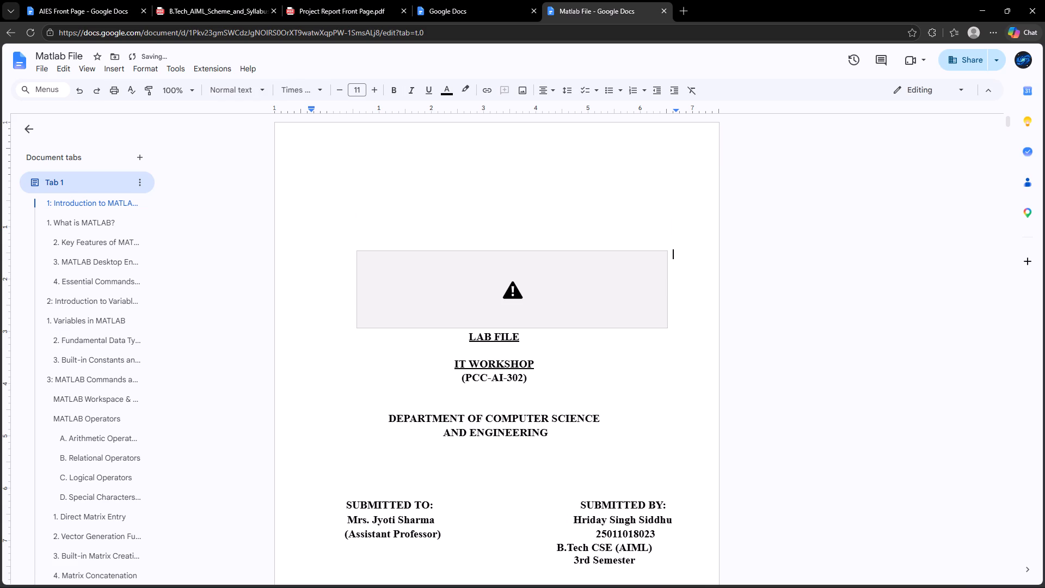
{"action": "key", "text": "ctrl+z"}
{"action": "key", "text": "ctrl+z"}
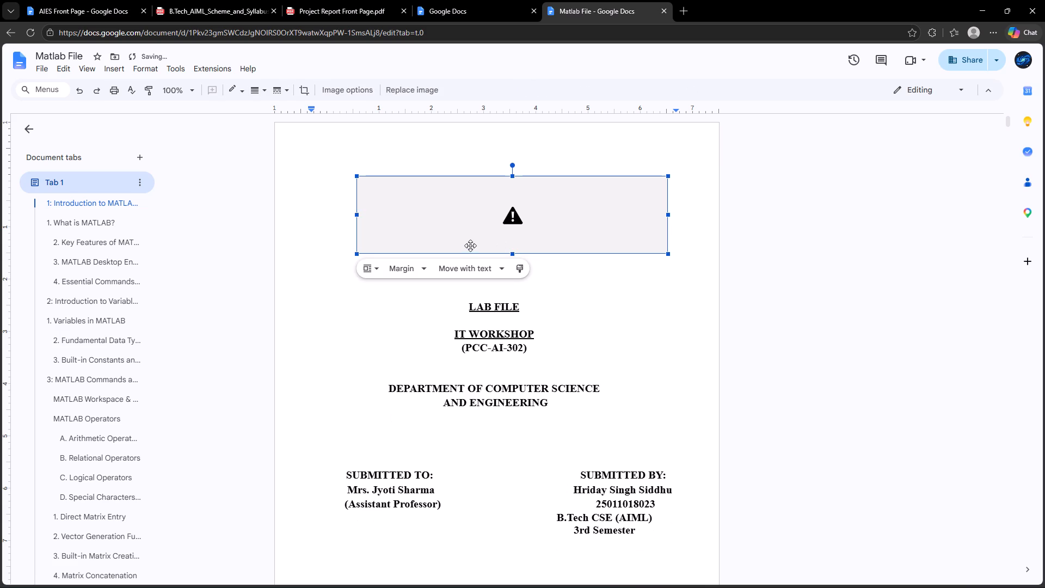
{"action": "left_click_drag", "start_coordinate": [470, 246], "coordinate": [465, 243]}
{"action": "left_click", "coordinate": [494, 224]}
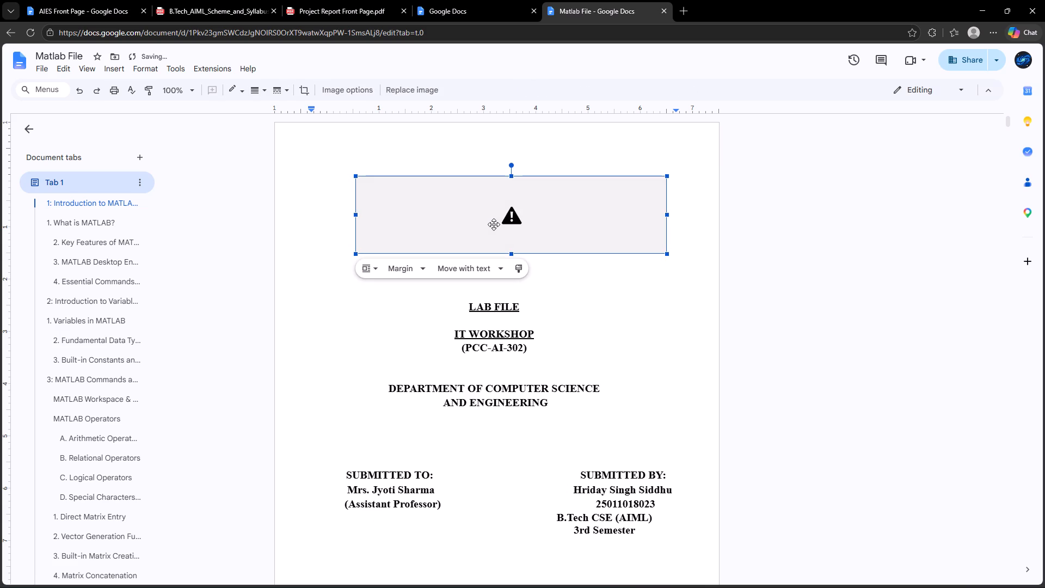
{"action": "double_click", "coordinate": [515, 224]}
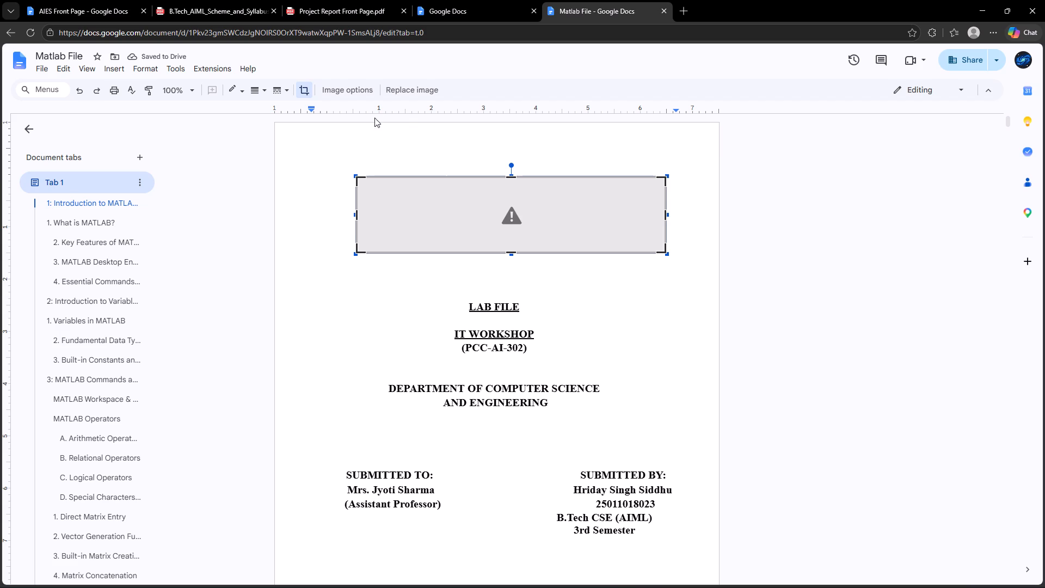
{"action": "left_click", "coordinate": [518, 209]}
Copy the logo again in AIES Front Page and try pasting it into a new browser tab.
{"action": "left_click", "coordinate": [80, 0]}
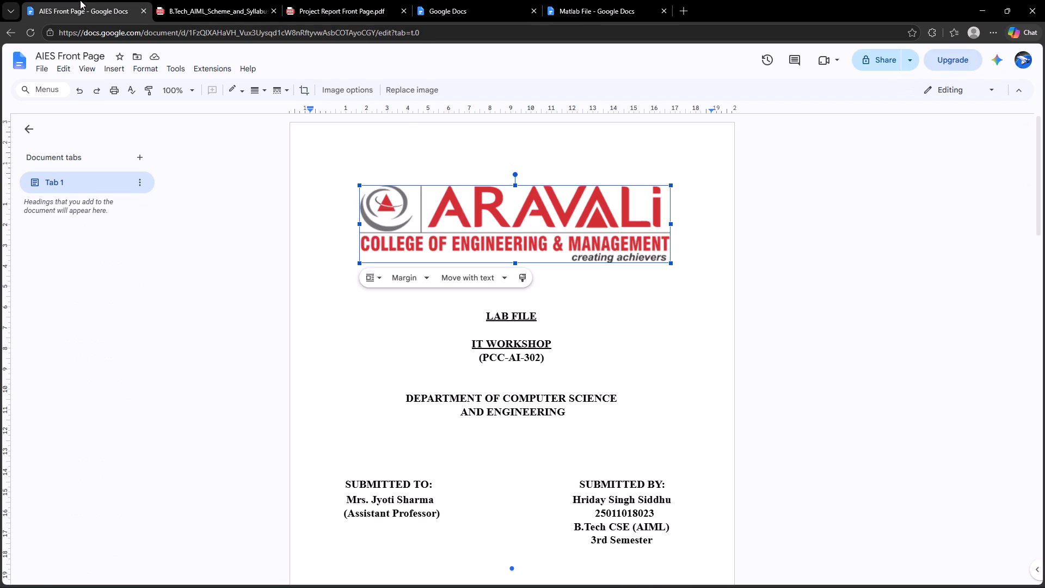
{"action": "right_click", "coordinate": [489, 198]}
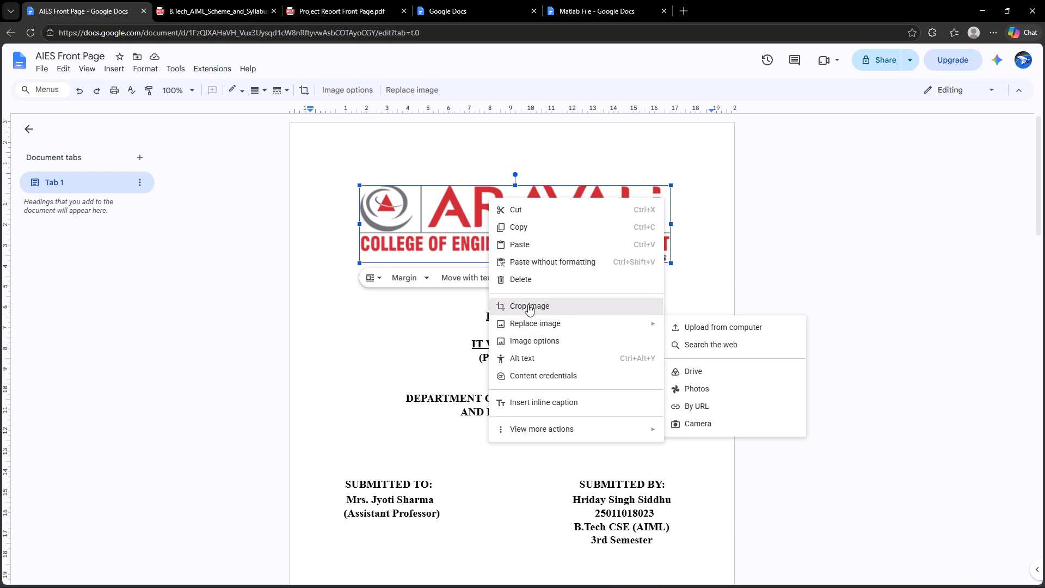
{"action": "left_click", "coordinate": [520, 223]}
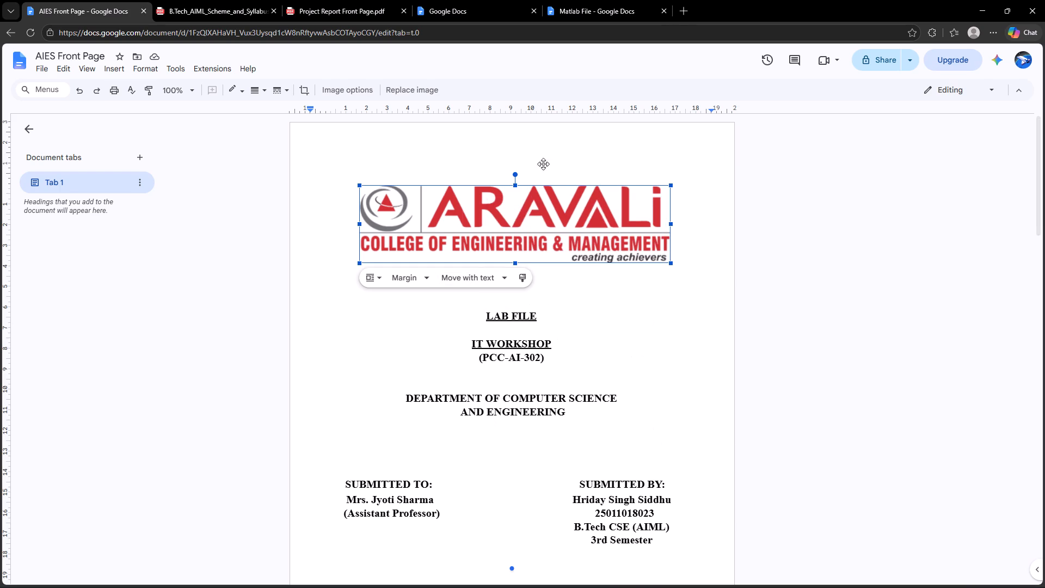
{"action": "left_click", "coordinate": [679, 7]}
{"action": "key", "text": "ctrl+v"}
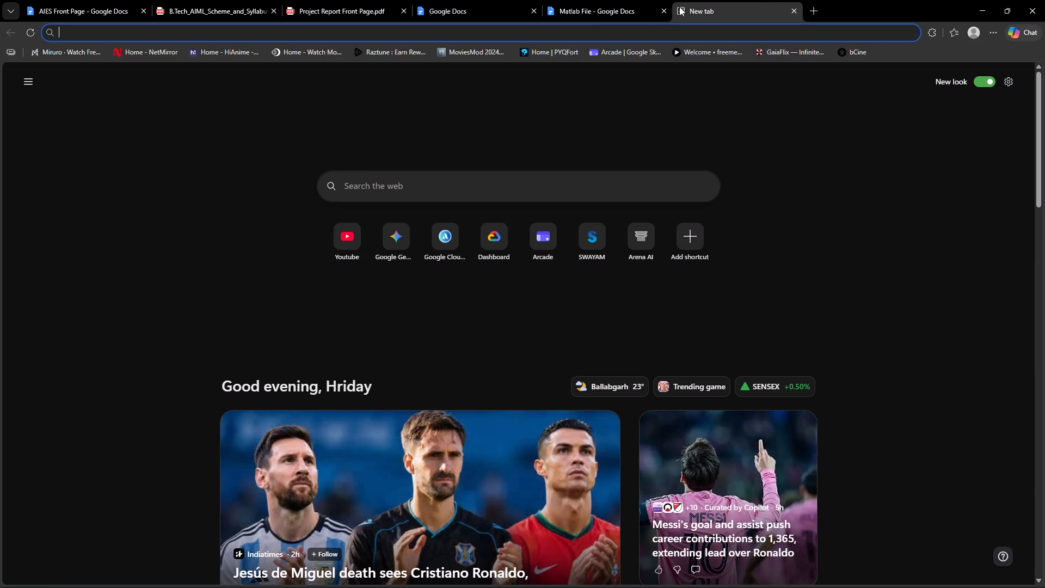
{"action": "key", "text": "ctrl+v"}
Capture a rectangular screenshot of the Aravali college logo on the AIES Front Page document.
{"action": "left_click", "coordinate": [73, 0]}
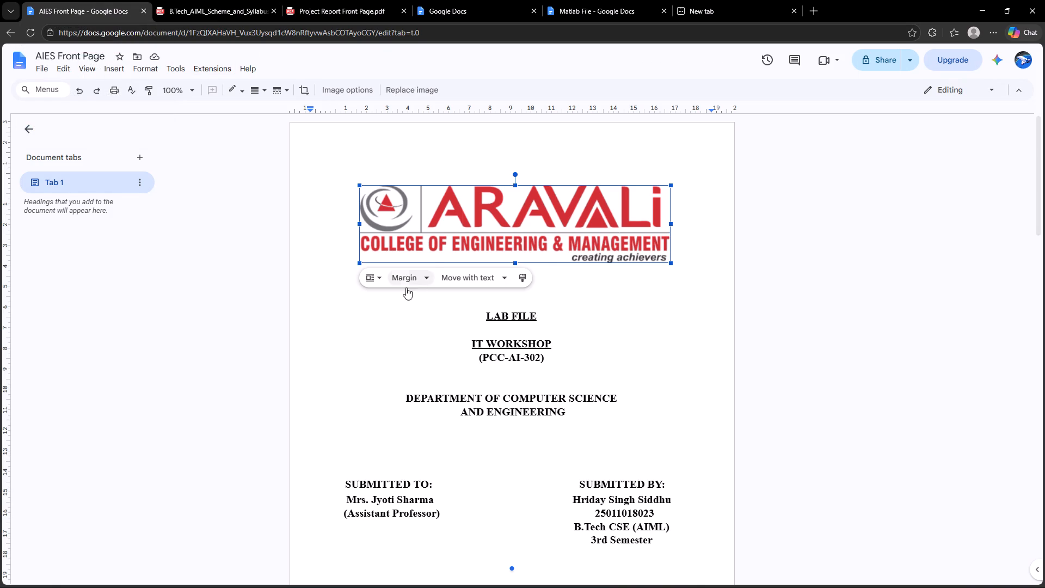
{"action": "left_click", "coordinate": [204, 293]}
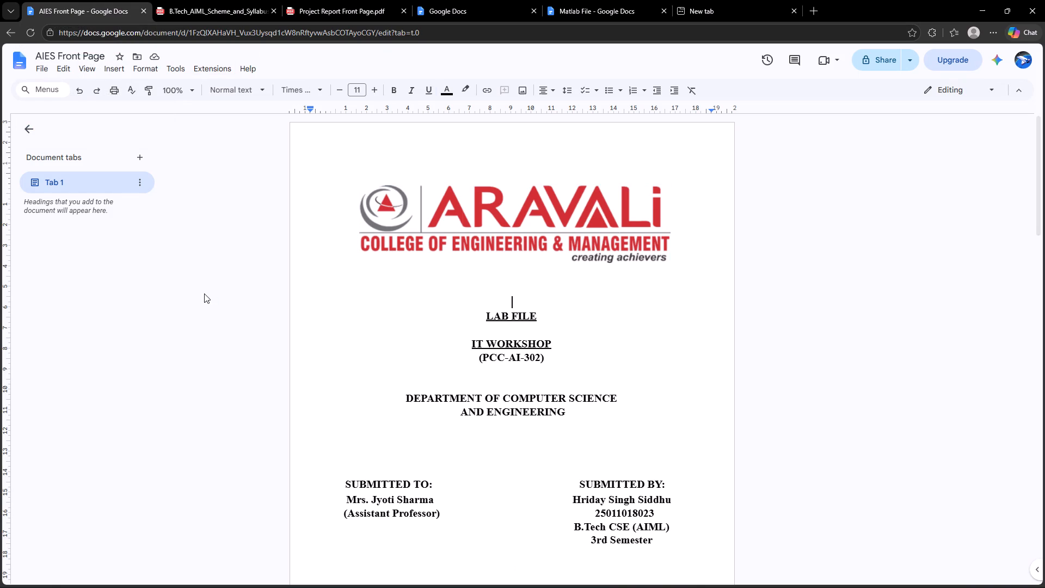
{"action": "key", "text": "Print"}
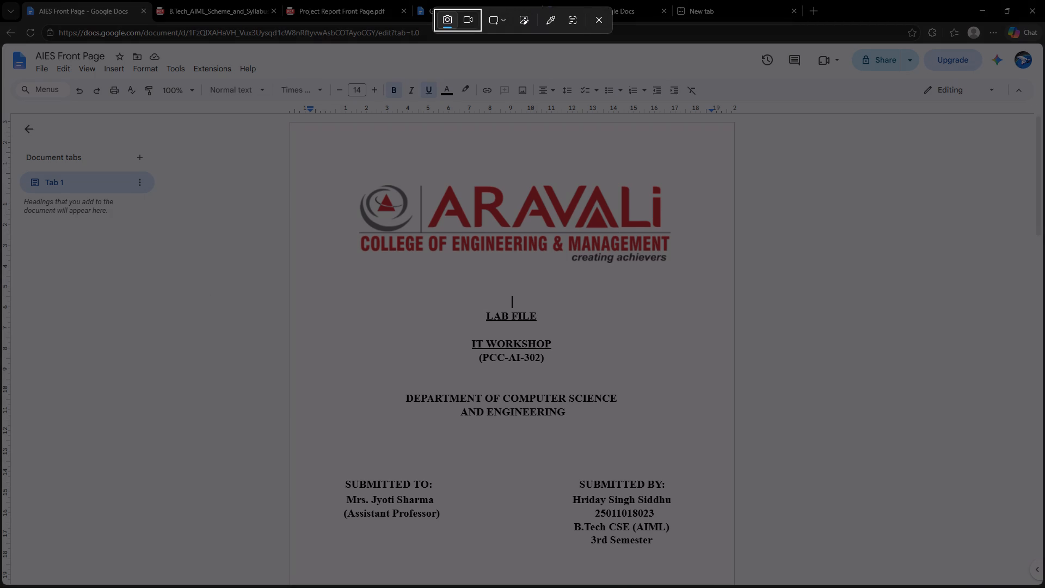
{"action": "left_click_drag", "start_coordinate": [351, 180], "coordinate": [685, 273]}
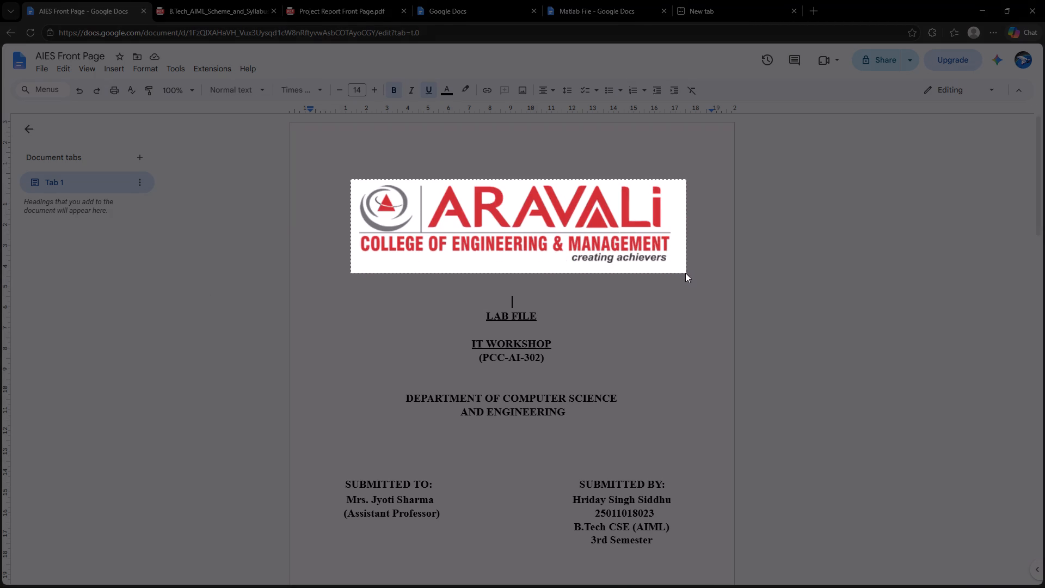
{"action": "left_click_drag", "start_coordinate": [685, 273], "coordinate": [685, 273]}
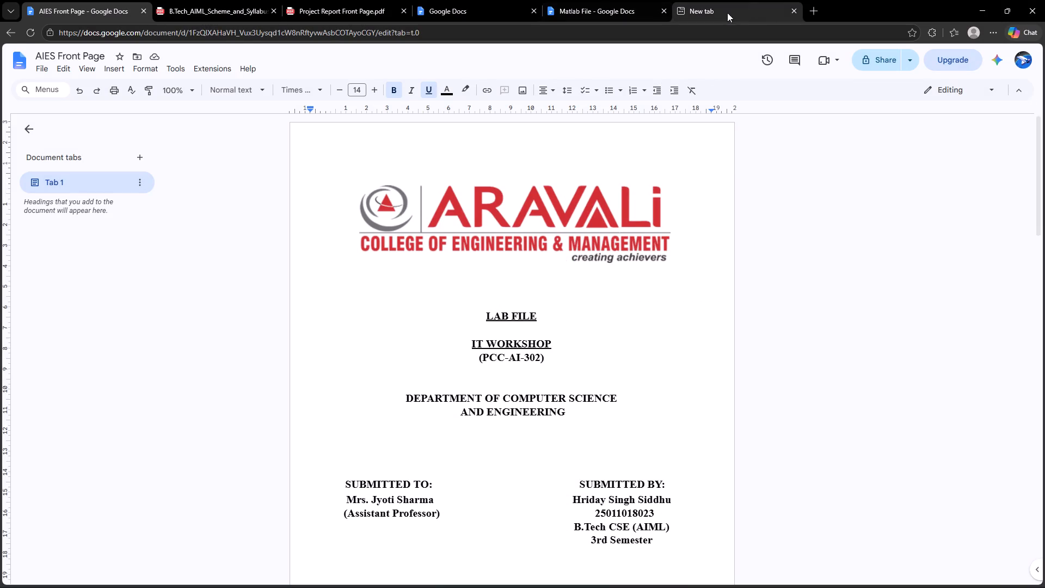
Close the blank browser tab and paste the captured logo above LAB FILE in Matlab File, replacing the image placeholder.
{"action": "left_click", "coordinate": [797, 8]}
{"action": "left_click", "coordinate": [610, 0]}
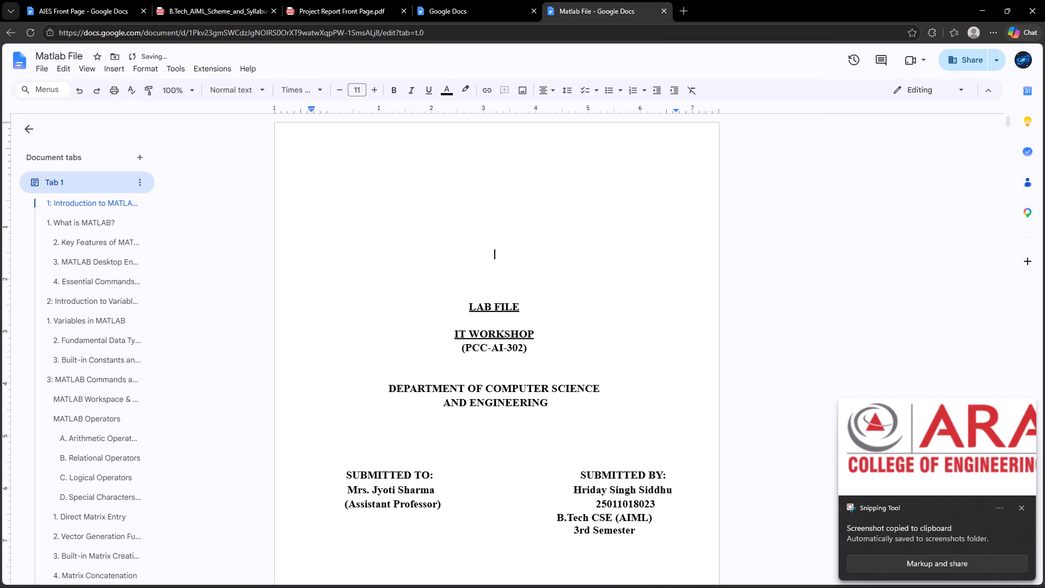
{"action": "left_click", "coordinate": [459, 160]}
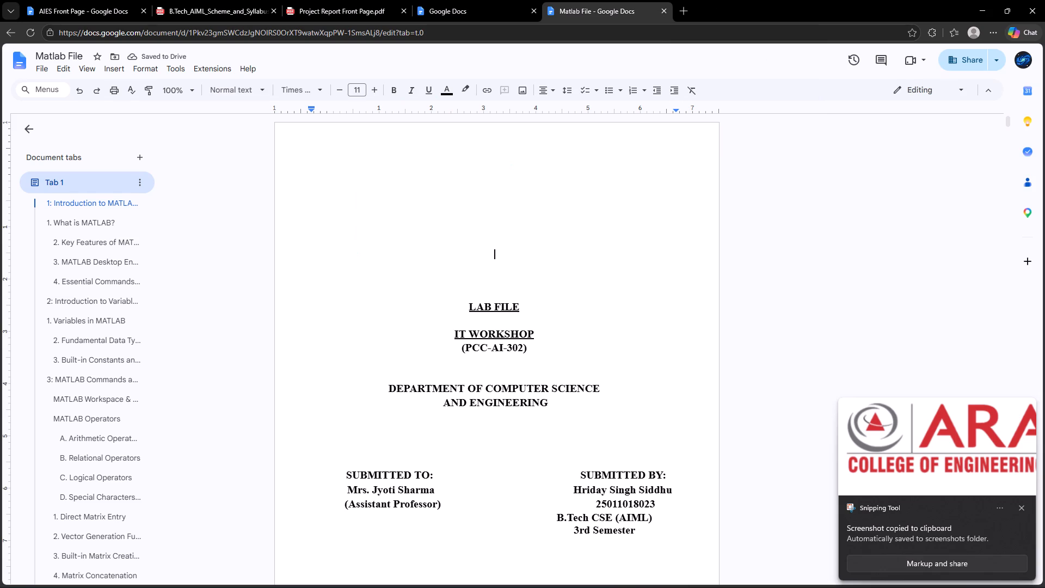
{"action": "left_click", "coordinate": [459, 160]}
{"action": "left_click", "coordinate": [463, 211]}
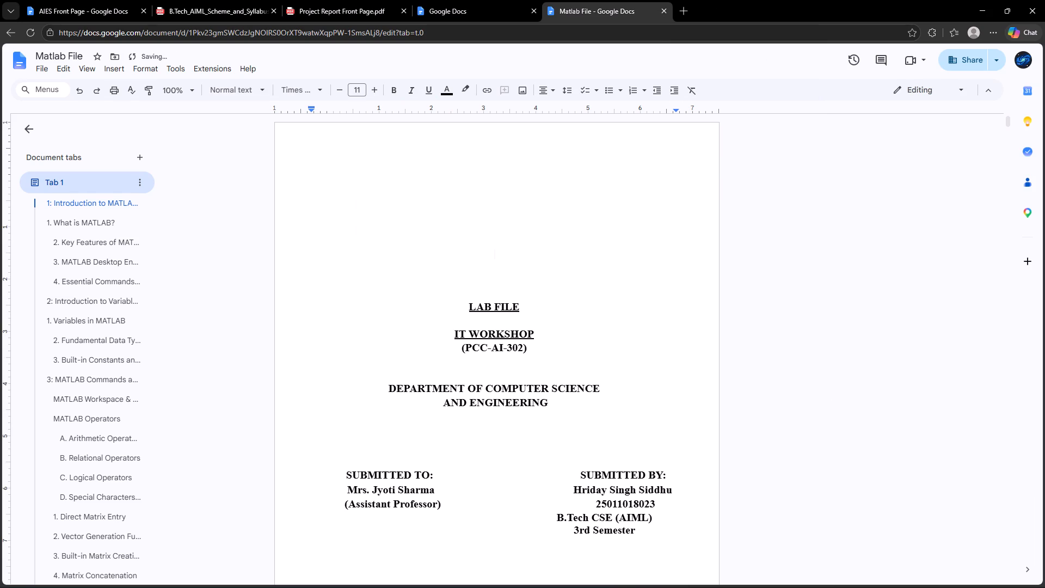
{"action": "key", "text": "Up"}
{"action": "key", "text": "Up"}
{"action": "key", "text": "Up"}
{"action": "key", "text": "Up"}
{"action": "key", "text": "Up"}
{"action": "key", "text": "Up"}
{"action": "key", "text": "Up"}
{"action": "key", "text": "ctrl+v"}
Set the Aravali college logo to wrap text and move it up into the empty space above LAB FILE.
{"action": "left_click_drag", "start_coordinate": [483, 280], "coordinate": [493, 225]}
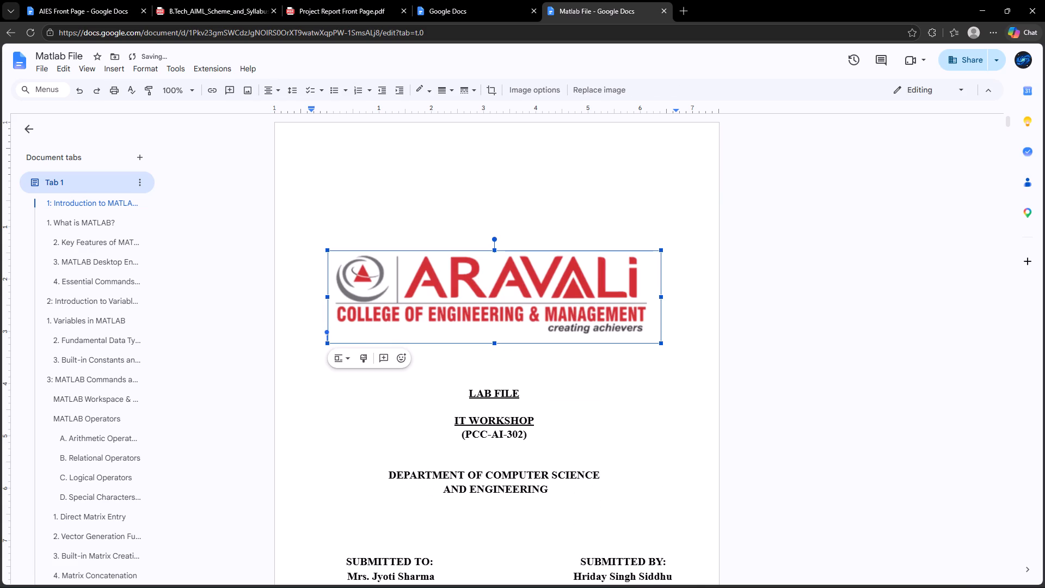
{"action": "left_click", "coordinate": [351, 358]}
{"action": "left_click", "coordinate": [375, 401]}
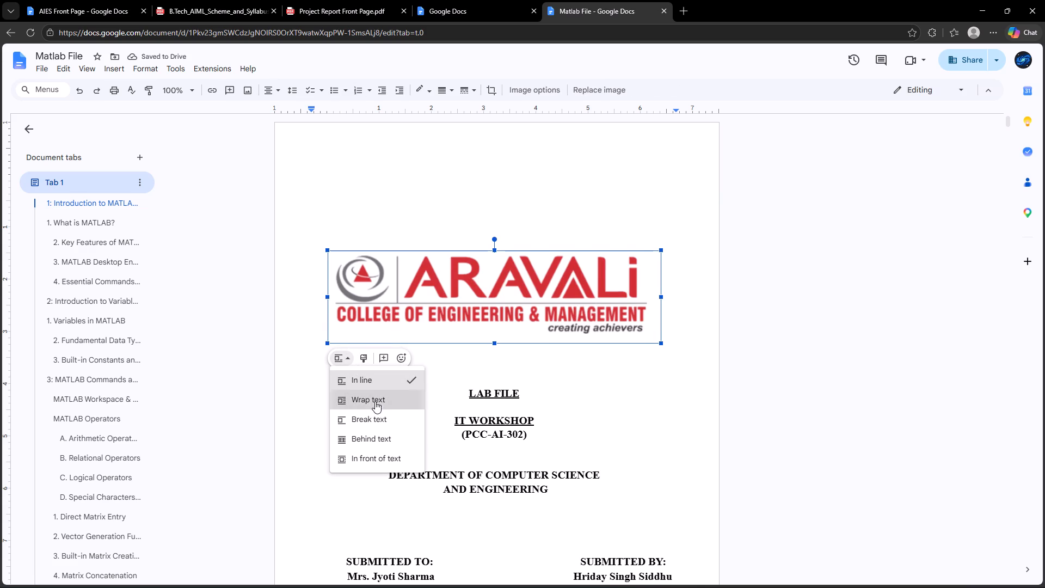
{"action": "left_click_drag", "start_coordinate": [463, 312], "coordinate": [482, 241]}
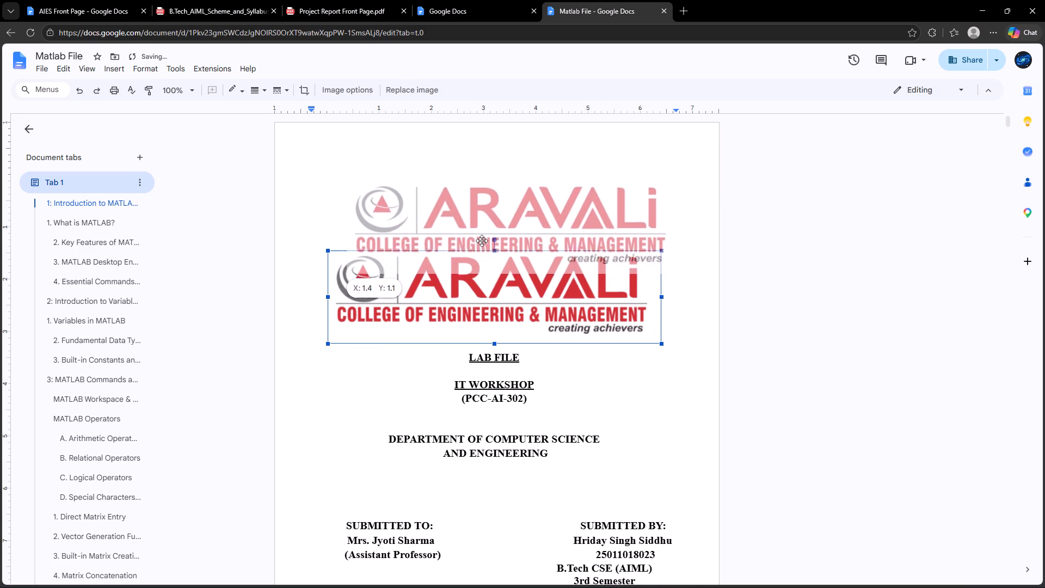
{"action": "left_click_drag", "start_coordinate": [482, 241], "coordinate": [479, 236]}
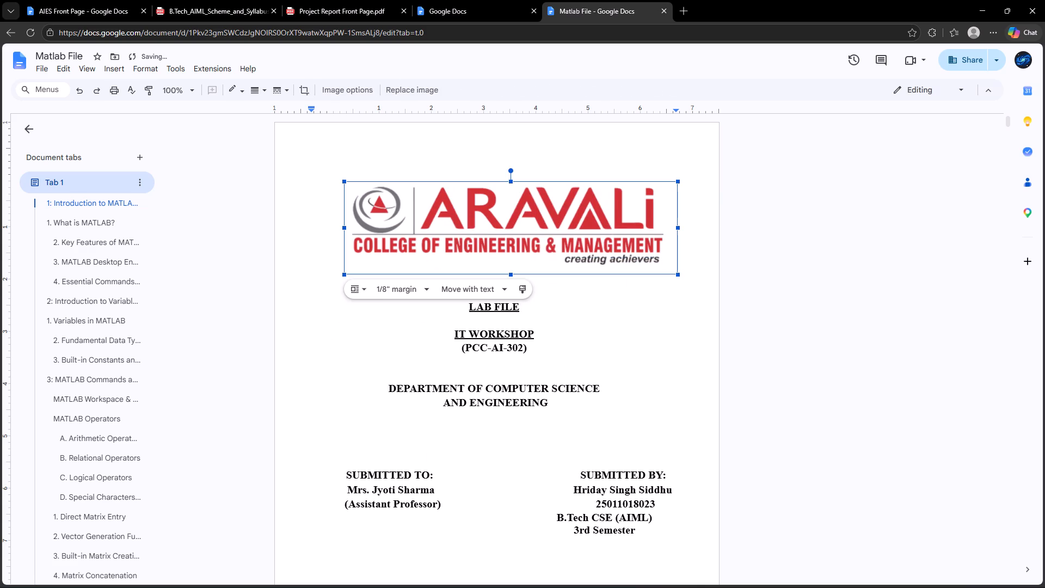
{"action": "left_click", "coordinate": [588, 310]}
Review the pages of Matlab File from the front page through the experiments, checking the layout and page breaks.
{"action": "scroll", "coordinate": [588, 310], "scroll_direction": "down", "scroll_amount": 3}
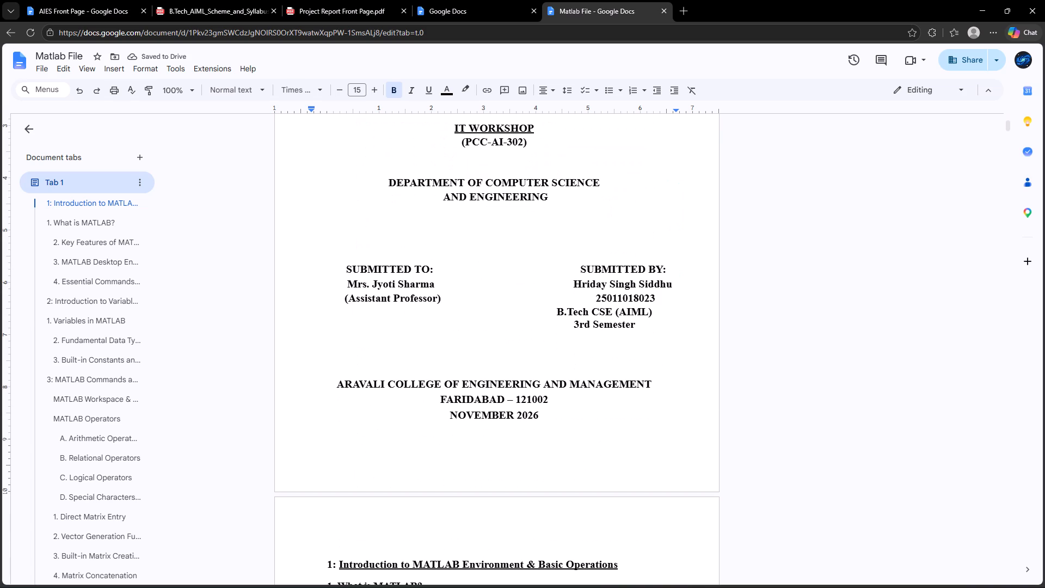
{"action": "scroll", "coordinate": [554, 434], "scroll_direction": "down", "scroll_amount": 2}
{"action": "left_click", "coordinate": [481, 381]}
{"action": "left_click", "coordinate": [320, 406]}
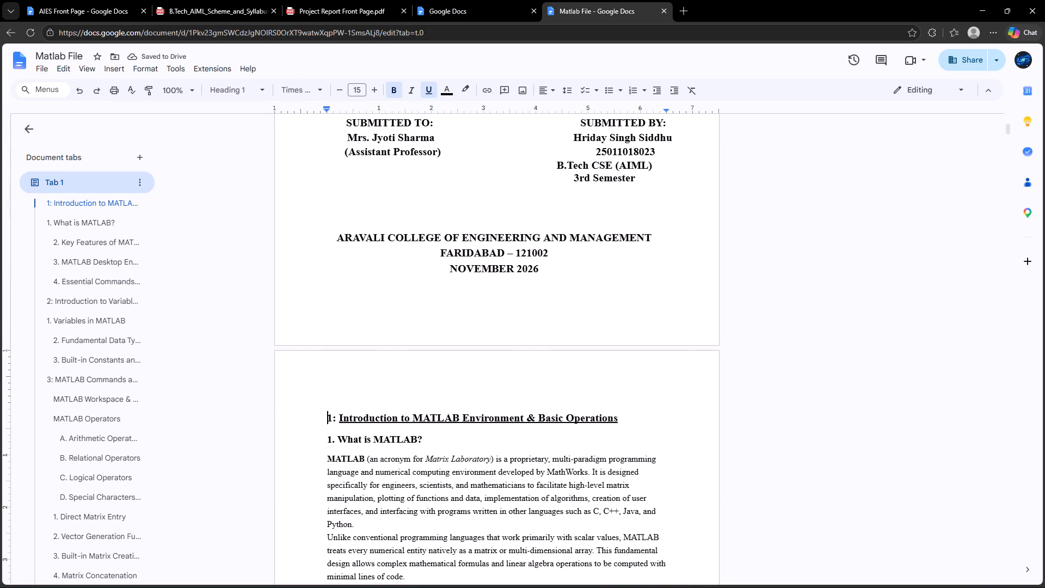
{"action": "scroll", "coordinate": [320, 406], "scroll_direction": "down", "scroll_amount": 11}
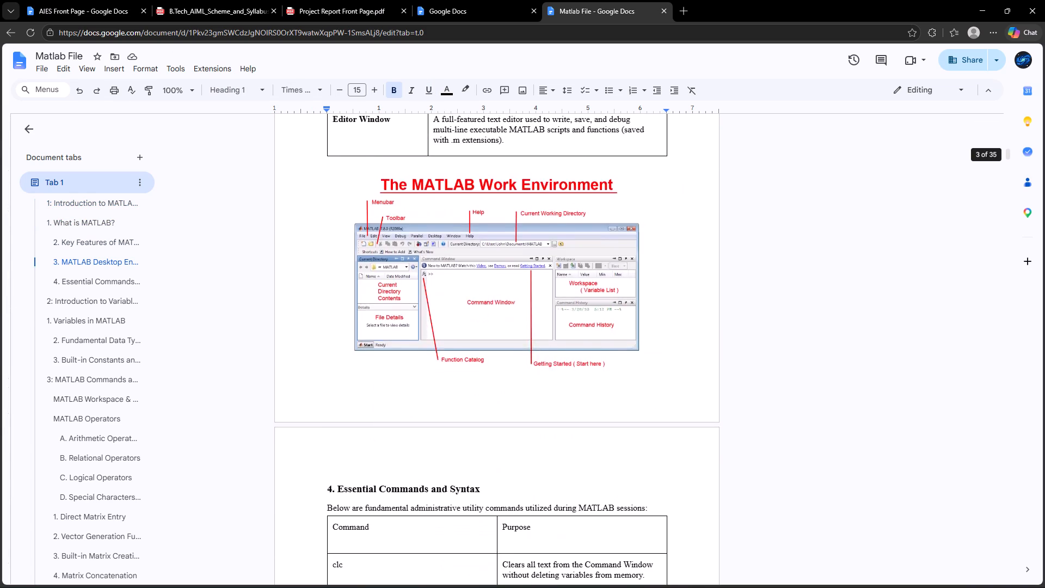
{"action": "scroll", "coordinate": [320, 406], "scroll_direction": "down", "scroll_amount": 13}
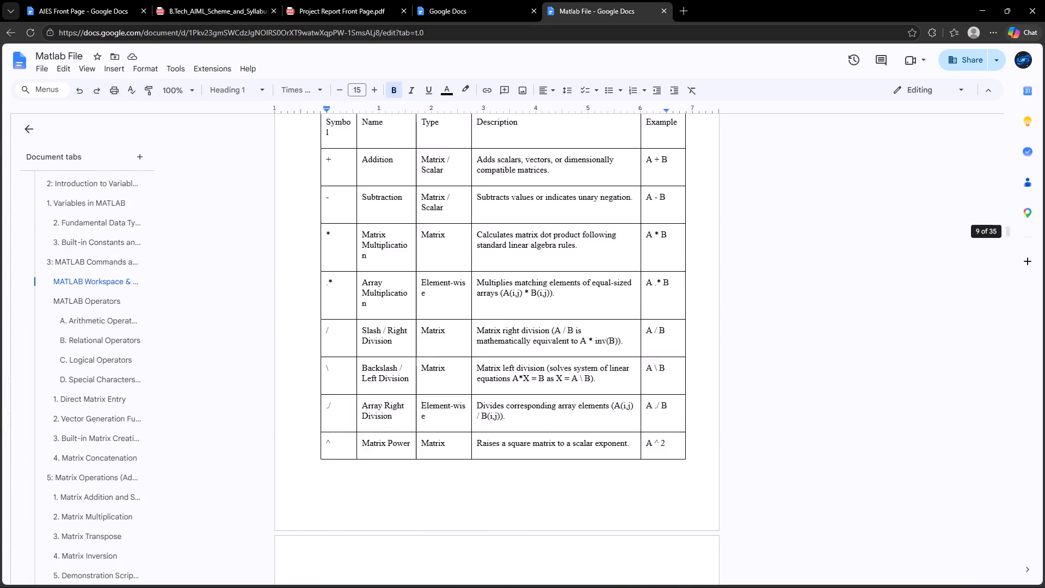
{"action": "scroll", "coordinate": [320, 406], "scroll_direction": "down", "scroll_amount": 12}
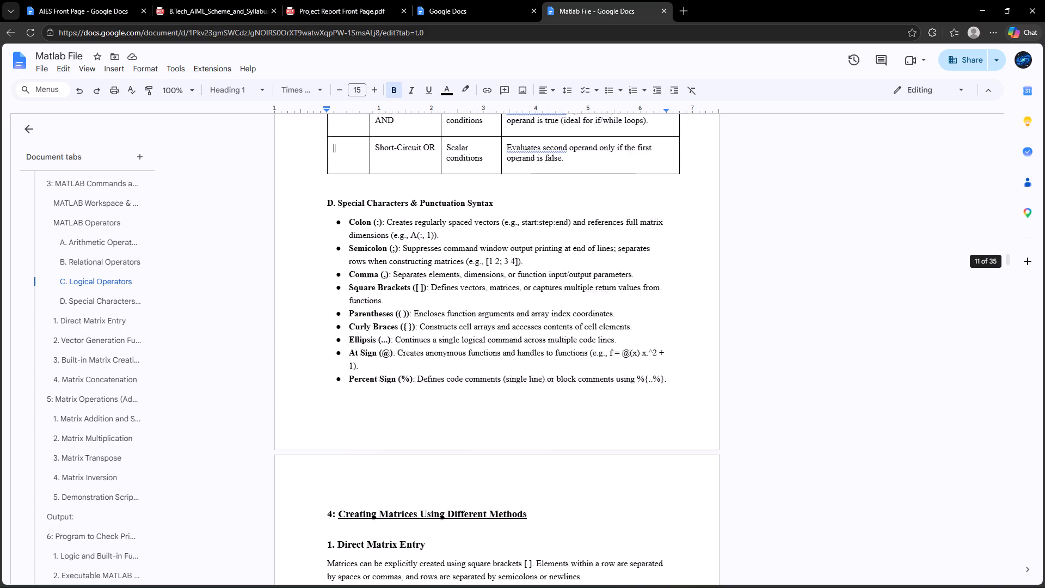
{"action": "scroll", "coordinate": [320, 406], "scroll_direction": "down", "scroll_amount": 6}
{"action": "scroll", "coordinate": [320, 406], "scroll_direction": "up", "scroll_amount": 2}
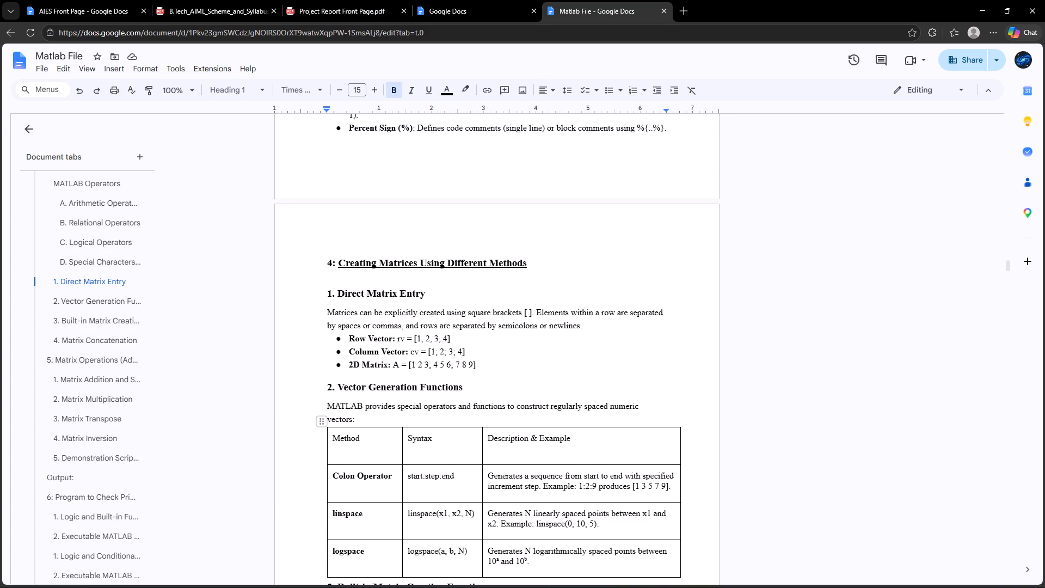
{"action": "left_click", "coordinate": [353, 223]}
{"action": "scroll", "coordinate": [353, 223], "scroll_direction": "down", "scroll_amount": 14}
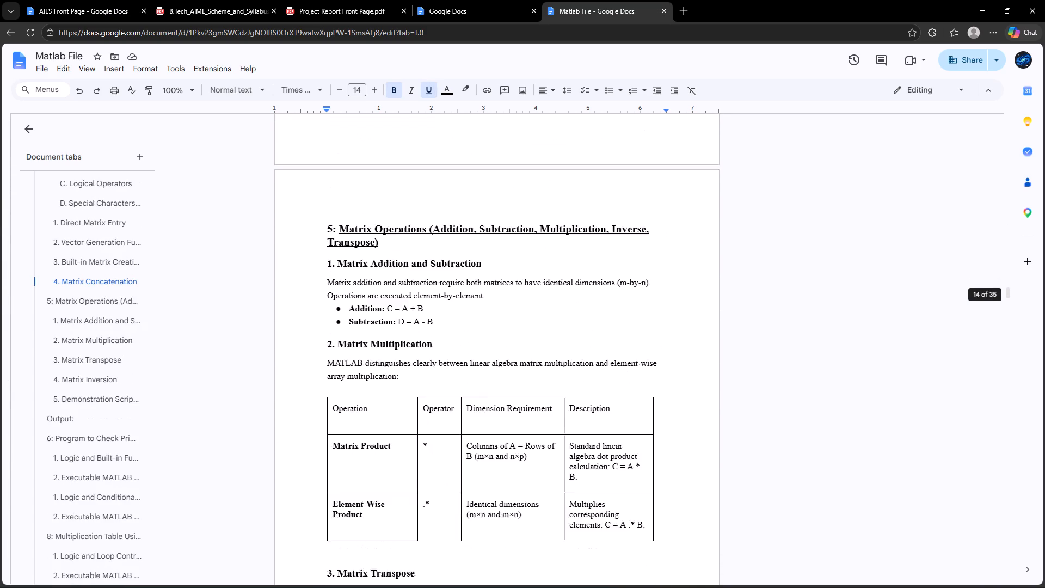
{"action": "scroll", "coordinate": [353, 223], "scroll_direction": "down", "scroll_amount": 14}
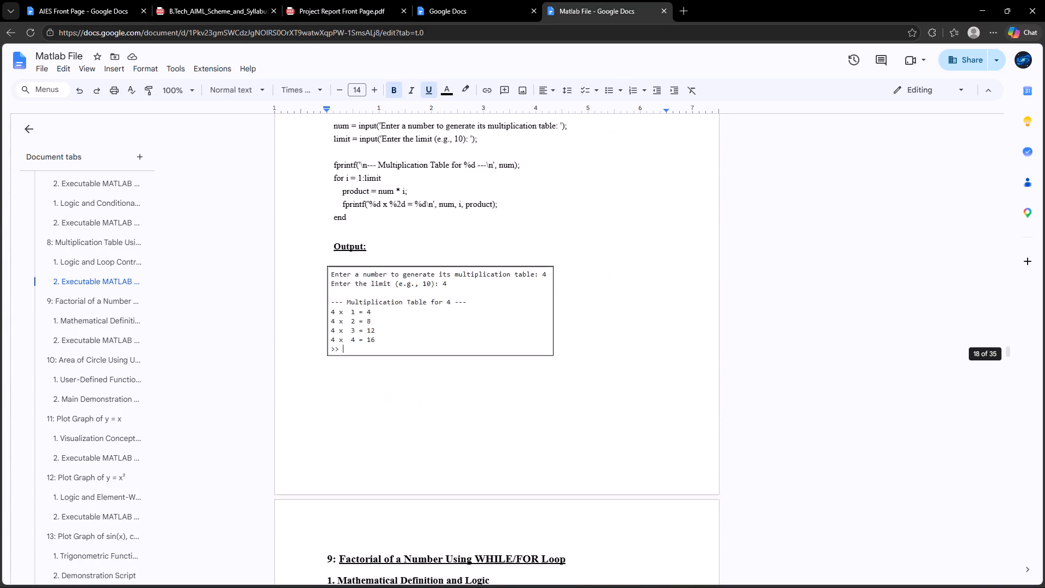
{"action": "scroll", "coordinate": [353, 223], "scroll_direction": "down", "scroll_amount": 18}
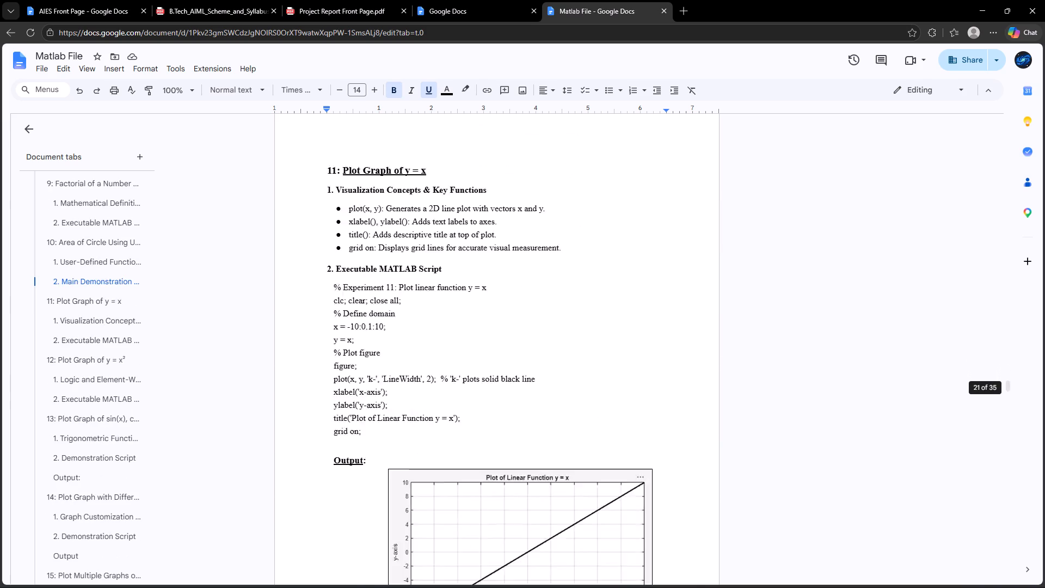
{"action": "scroll", "coordinate": [353, 223], "scroll_direction": "down", "scroll_amount": 6}
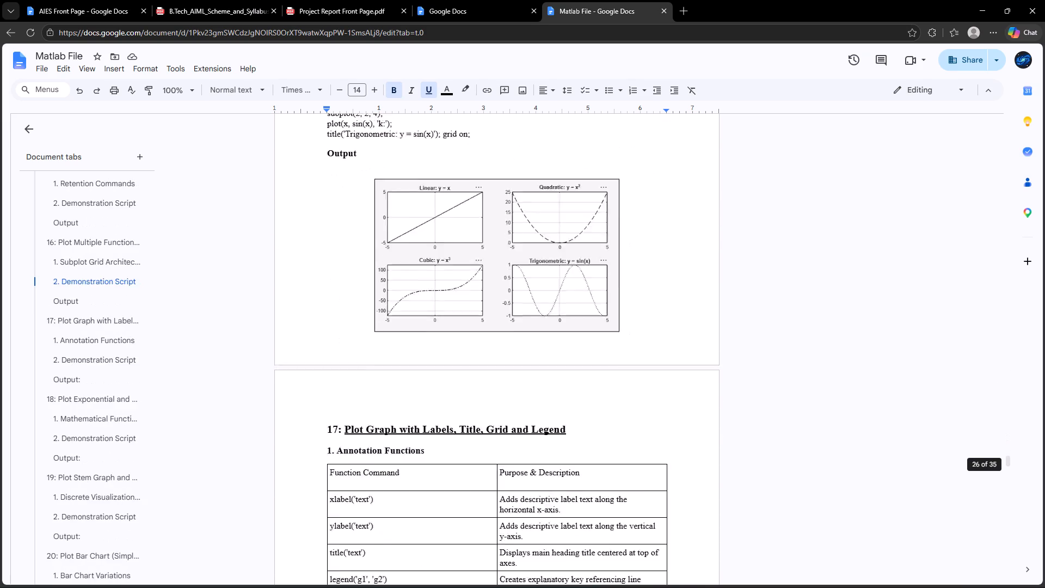
{"action": "scroll", "coordinate": [353, 223], "scroll_direction": "down", "scroll_amount": 13}
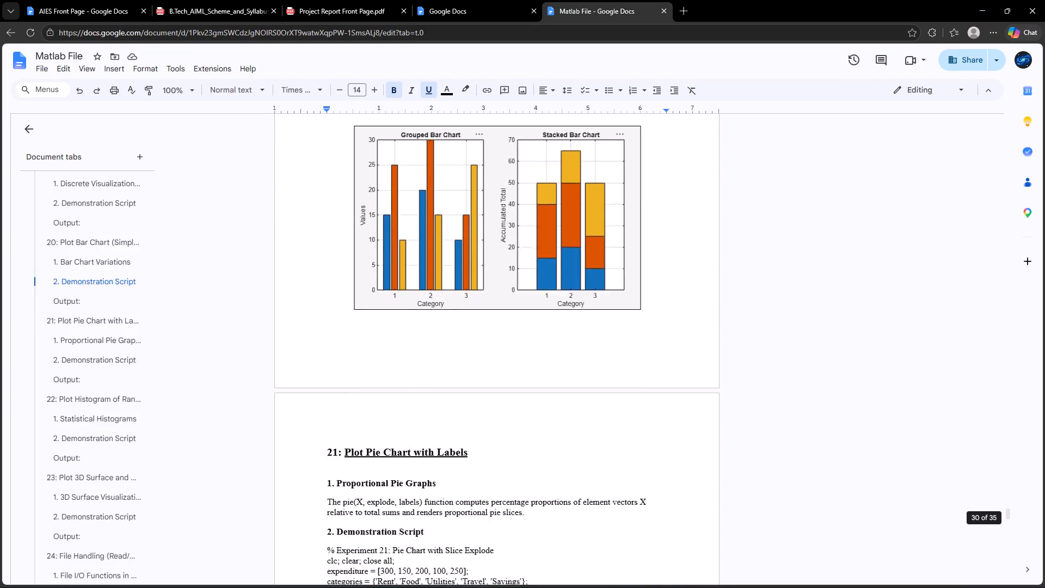
{"action": "scroll", "coordinate": [353, 223], "scroll_direction": "down", "scroll_amount": 12}
{"action": "scroll", "coordinate": [353, 223], "scroll_direction": "up", "scroll_amount": 20}
{"action": "scroll", "coordinate": [353, 223], "scroll_direction": "up", "scroll_amount": 20}
{"action": "scroll", "coordinate": [353, 223], "scroll_direction": "up", "scroll_amount": 7}
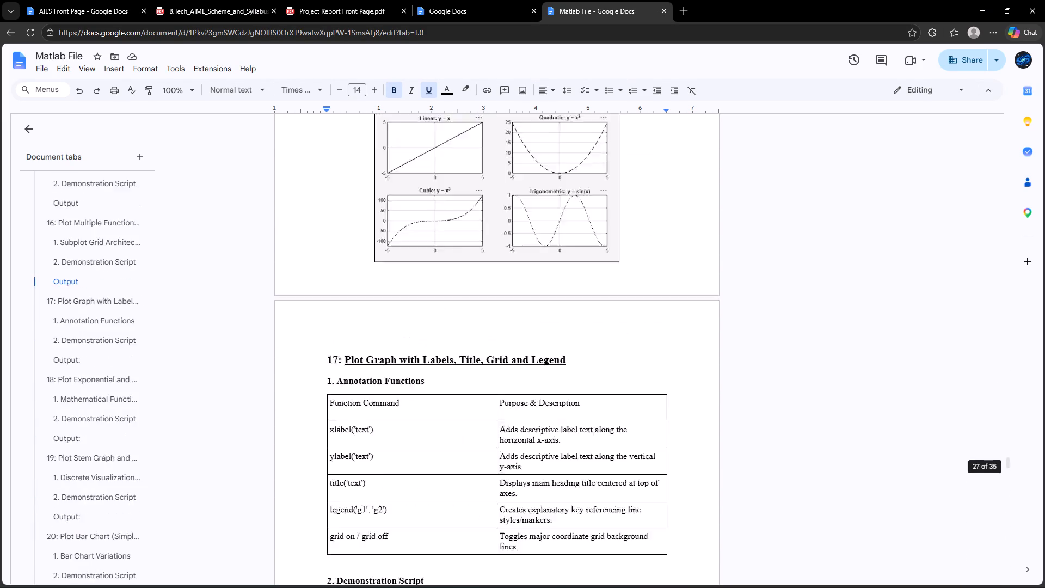
{"action": "scroll", "coordinate": [353, 223], "scroll_direction": "up", "scroll_amount": 20}
{"action": "scroll", "coordinate": [353, 223], "scroll_direction": "up", "scroll_amount": 20}
{"action": "scroll", "coordinate": [353, 223], "scroll_direction": "up", "scroll_amount": 4}
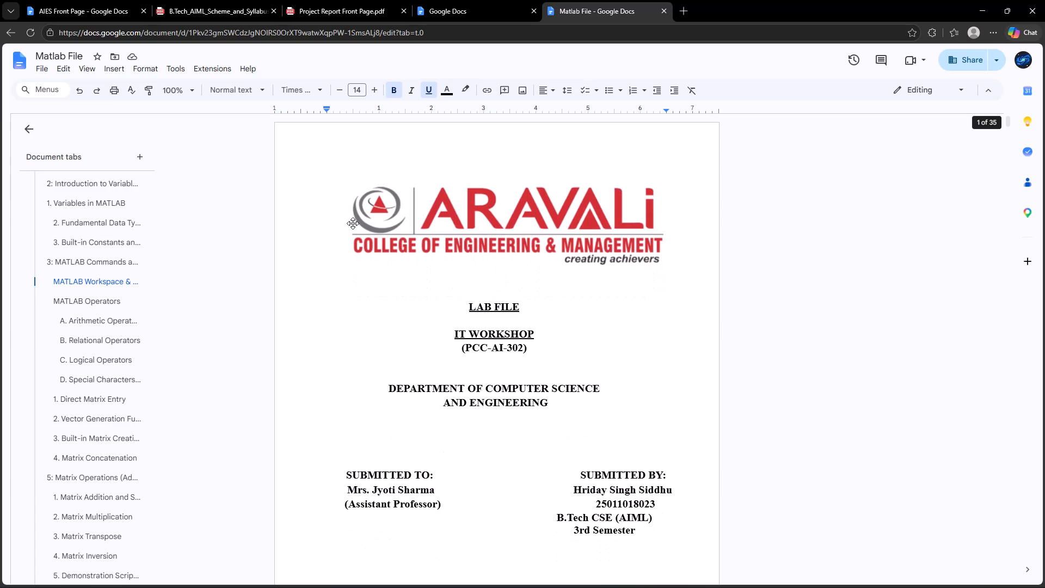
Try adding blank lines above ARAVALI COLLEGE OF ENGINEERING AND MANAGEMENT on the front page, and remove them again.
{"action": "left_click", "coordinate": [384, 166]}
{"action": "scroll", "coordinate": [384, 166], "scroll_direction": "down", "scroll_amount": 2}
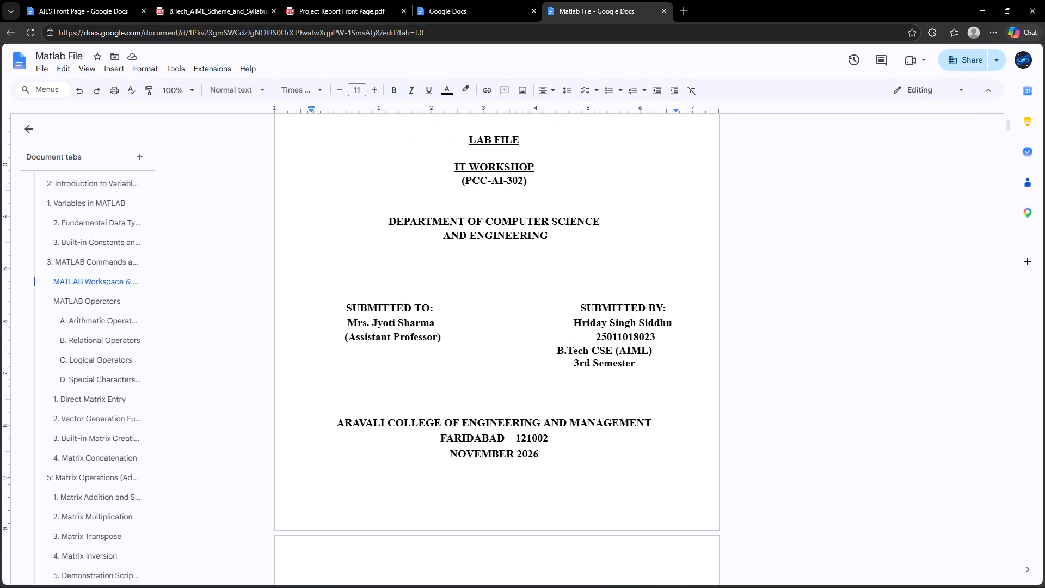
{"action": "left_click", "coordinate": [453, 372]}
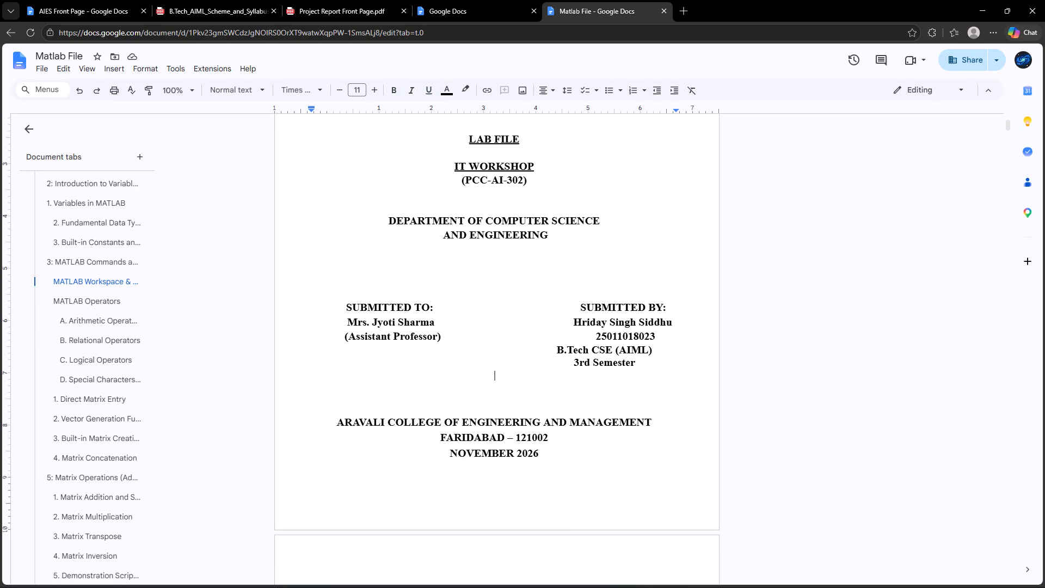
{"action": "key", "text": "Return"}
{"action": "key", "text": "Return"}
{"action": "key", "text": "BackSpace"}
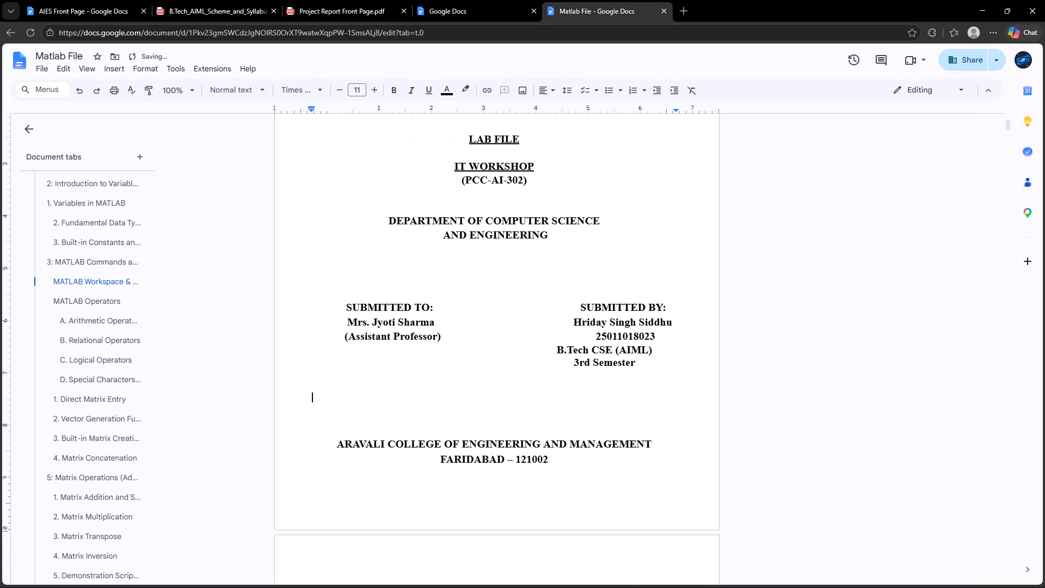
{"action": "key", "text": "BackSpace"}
Indent the B.Tech CSE (AIML) line with spaces so it is centred beneath the roll number under SUBMITTED BY.
{"action": "scroll", "coordinate": [453, 372], "scroll_direction": "down", "scroll_amount": 1}
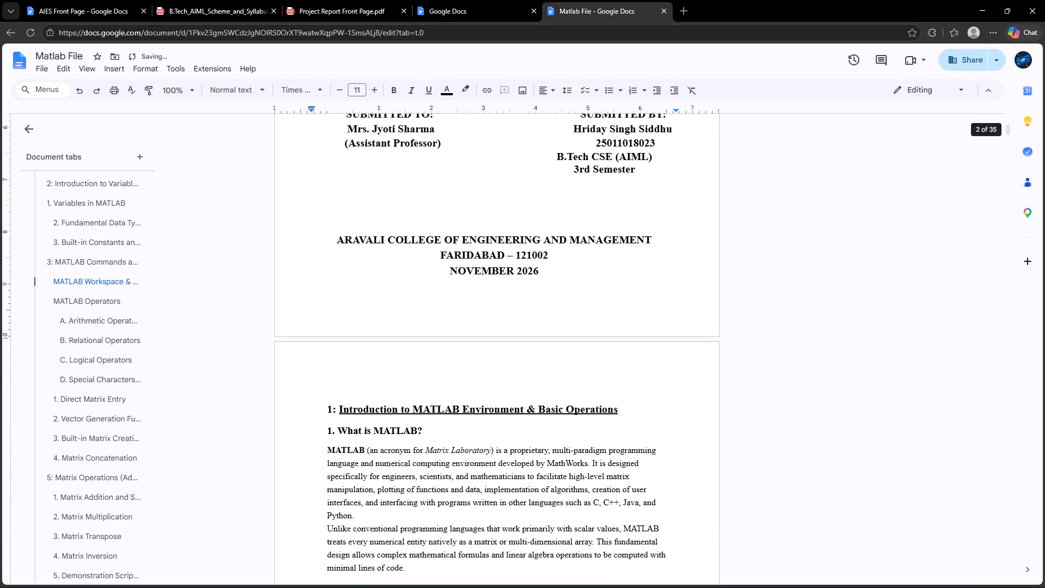
{"action": "left_click", "coordinate": [391, 388]}
{"action": "scroll", "coordinate": [391, 388], "scroll_direction": "up", "scroll_amount": 2}
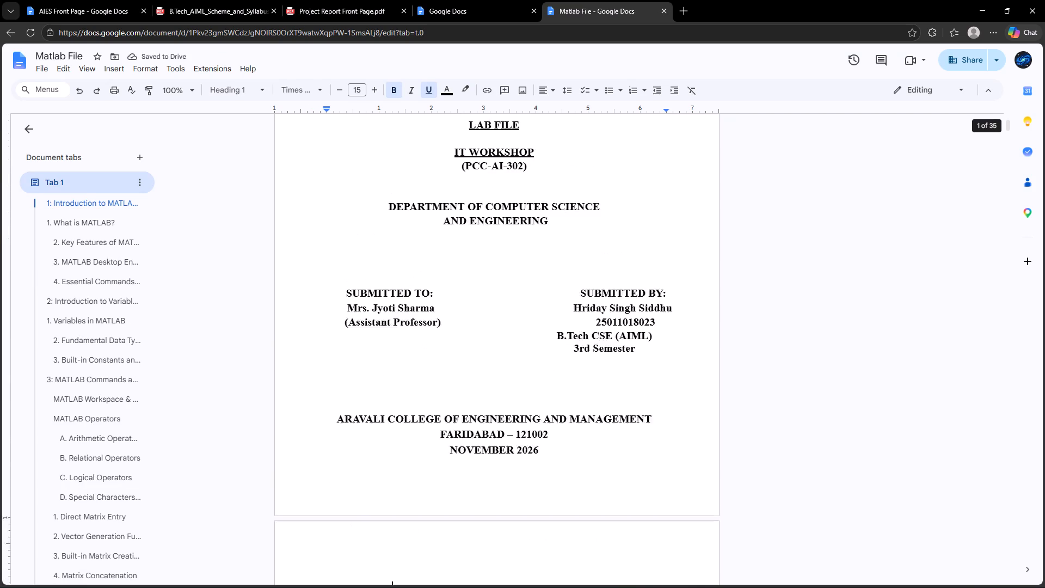
{"action": "scroll", "coordinate": [391, 388], "scroll_direction": "up", "scroll_amount": 3}
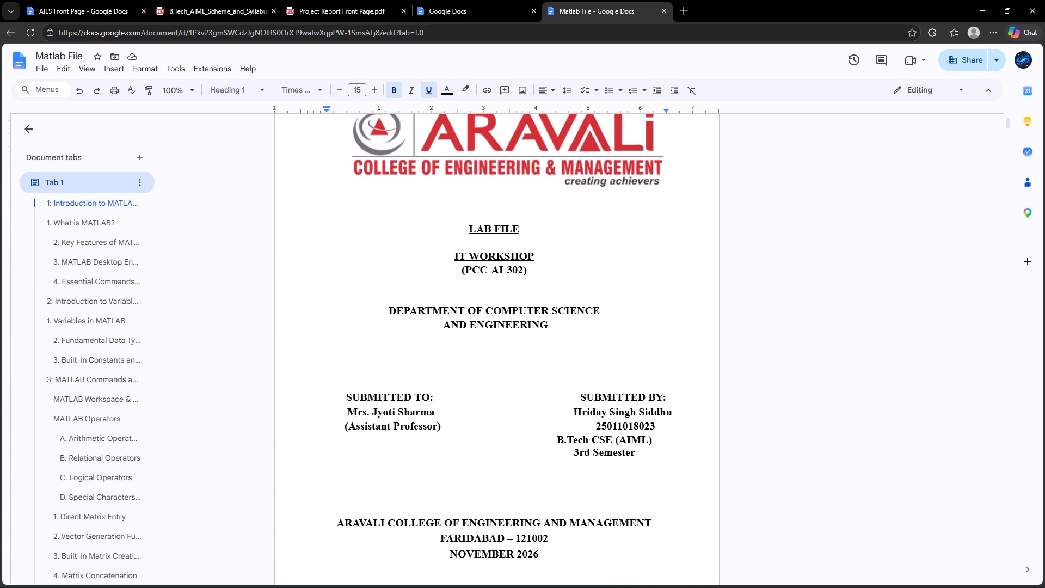
{"action": "left_click", "coordinate": [540, 437]}
{"action": "key", "text": "space"}
{"action": "key", "text": "space"}
{"action": "key", "text": "space"}
{"action": "key", "text": "space"}
{"action": "key", "text": "space"}
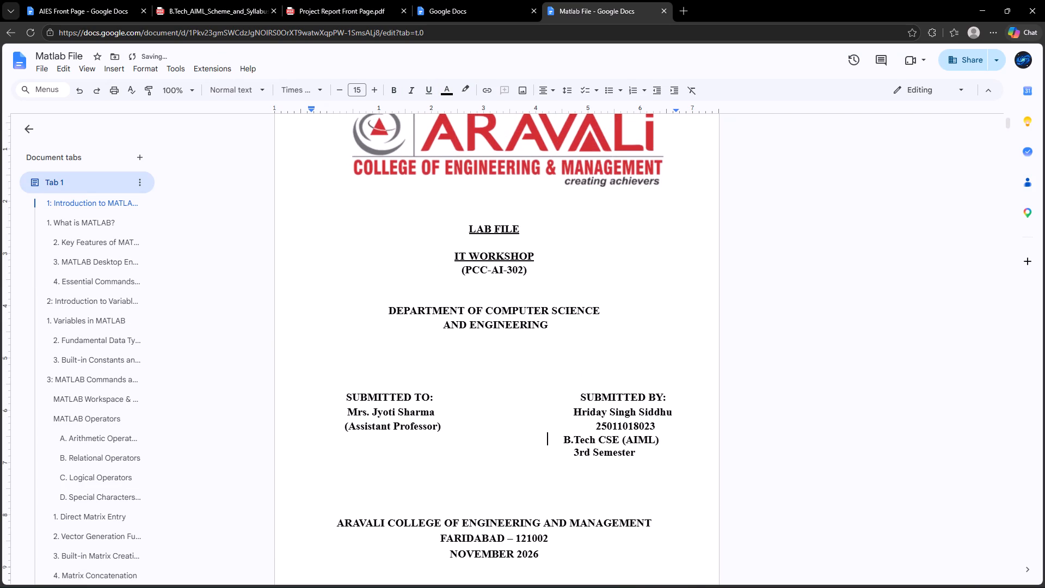
{"action": "key", "text": "space"}
{"action": "key", "text": "space"}
{"action": "key", "text": "space"}
{"action": "key", "text": "space"}
{"action": "key", "text": "space"}
{"action": "key", "text": "space"}
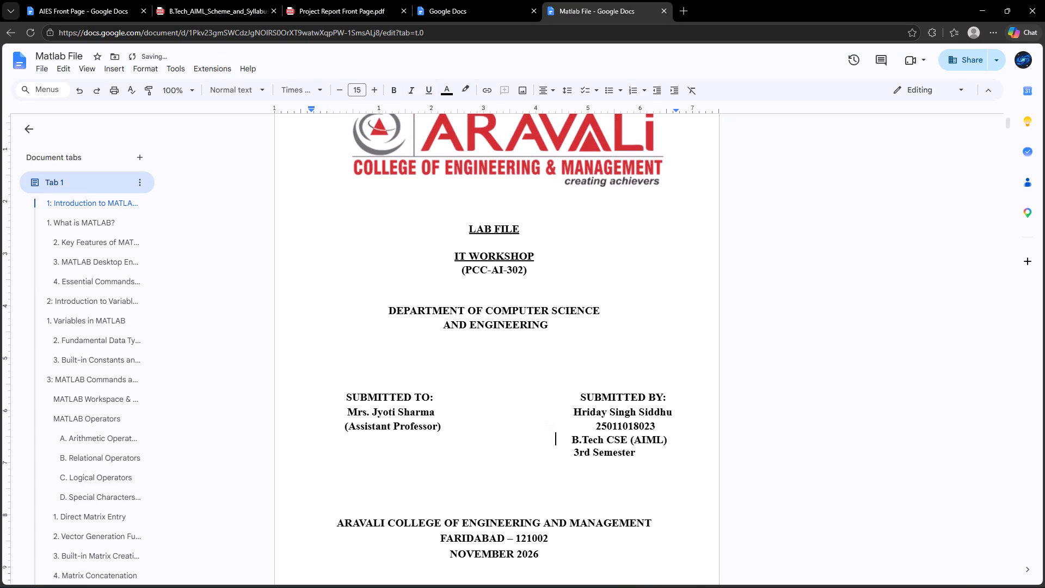
{"action": "key", "text": "space"}
Indent the 3rd Semester line with spaces so it is centred beneath B.Tech CSE (AIML).
{"action": "left_click", "coordinate": [570, 456]}
{"action": "key", "text": "space"}
{"action": "key", "text": "space"}
{"action": "key", "text": "space"}
{"action": "key", "text": "space"}
{"action": "key", "text": "space"}
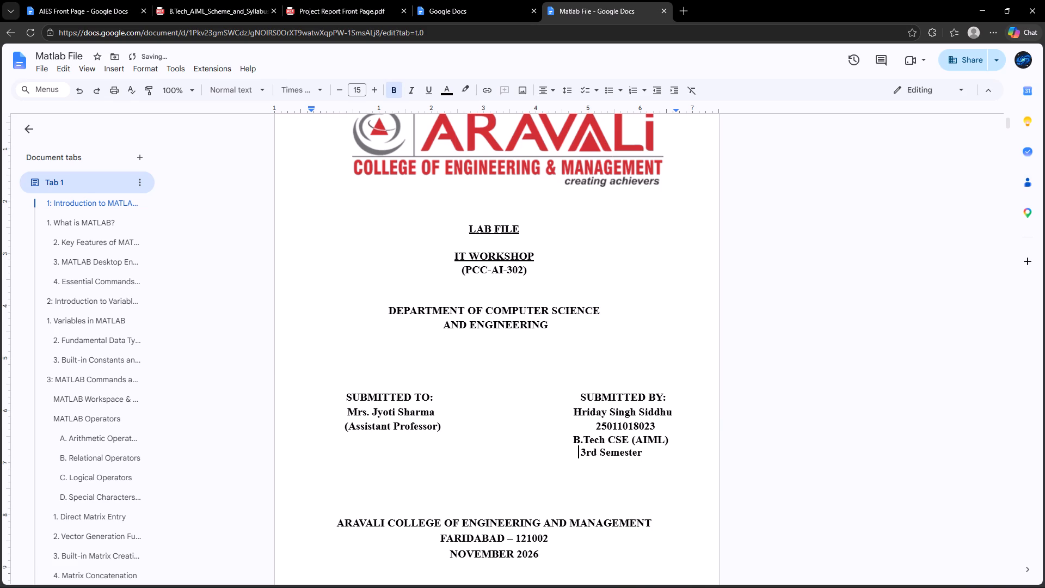
{"action": "key", "text": "space"}
{"action": "key", "text": "space"}
{"action": "key", "text": "space"}
{"action": "key", "text": "space"}
{"action": "key", "text": "space"}
{"action": "key", "text": "space"}
{"action": "key", "text": "space"}
{"action": "key", "text": "space"}
{"action": "key", "text": "space"}
{"action": "key", "text": "BackSpace"}
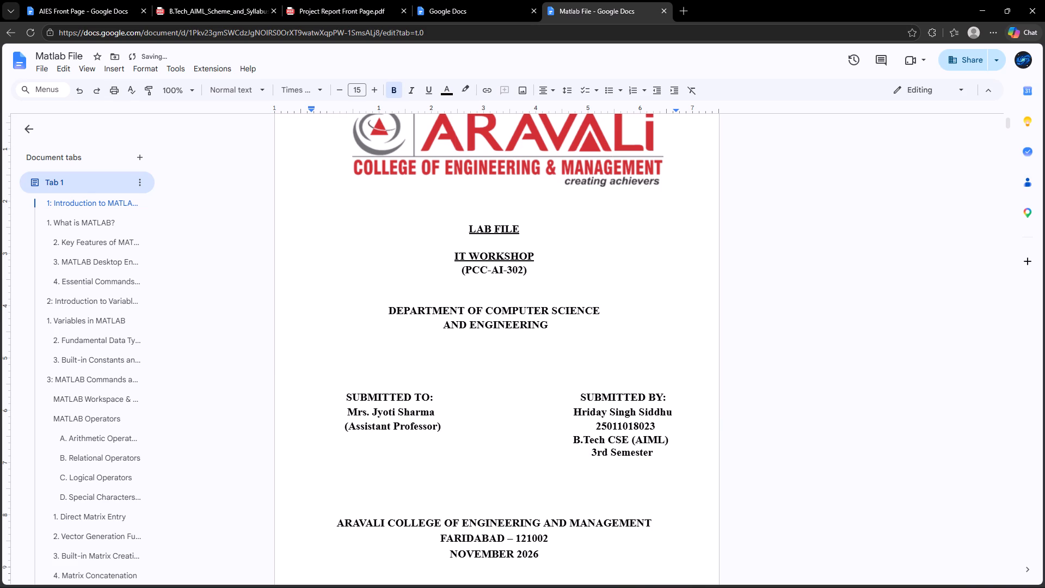
{"action": "scroll", "coordinate": [524, 431], "scroll_direction": "up", "scroll_amount": 1}
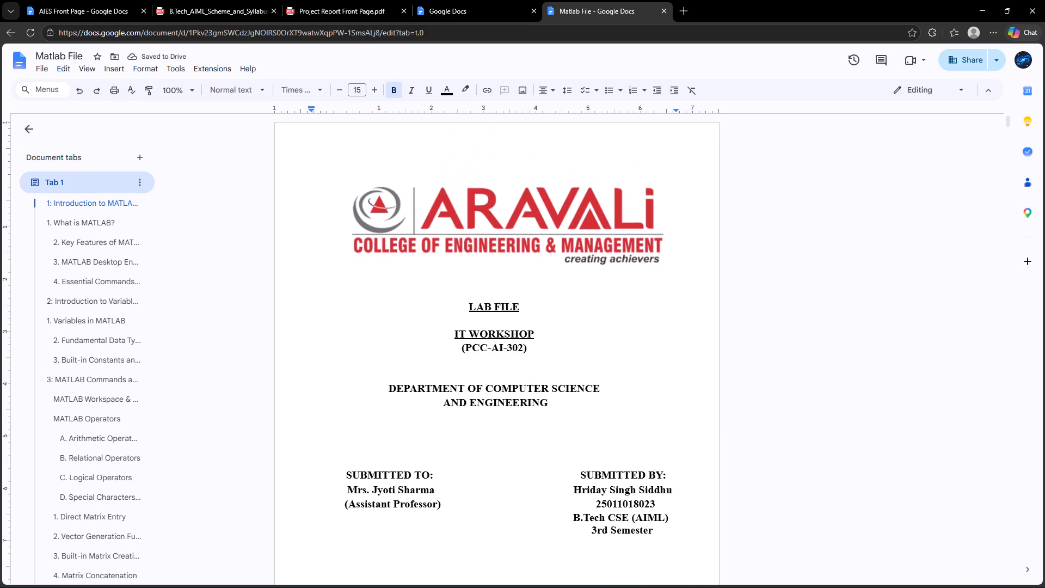
Download Matlab File as a PDF document.
{"action": "left_click", "coordinate": [40, 67]}
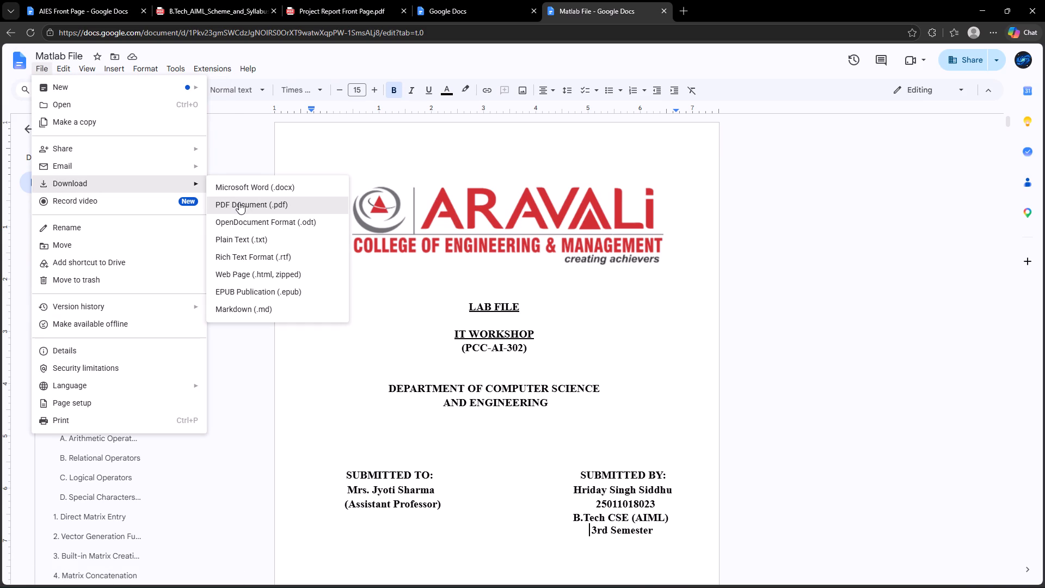
{"action": "left_click", "coordinate": [239, 202]}
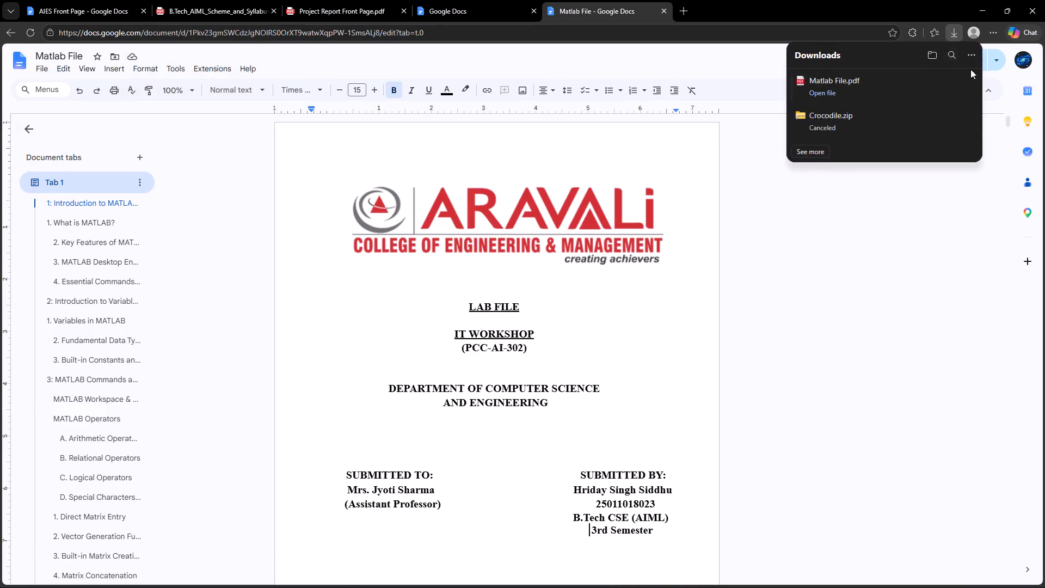
{"action": "left_click", "coordinate": [1029, 59]}
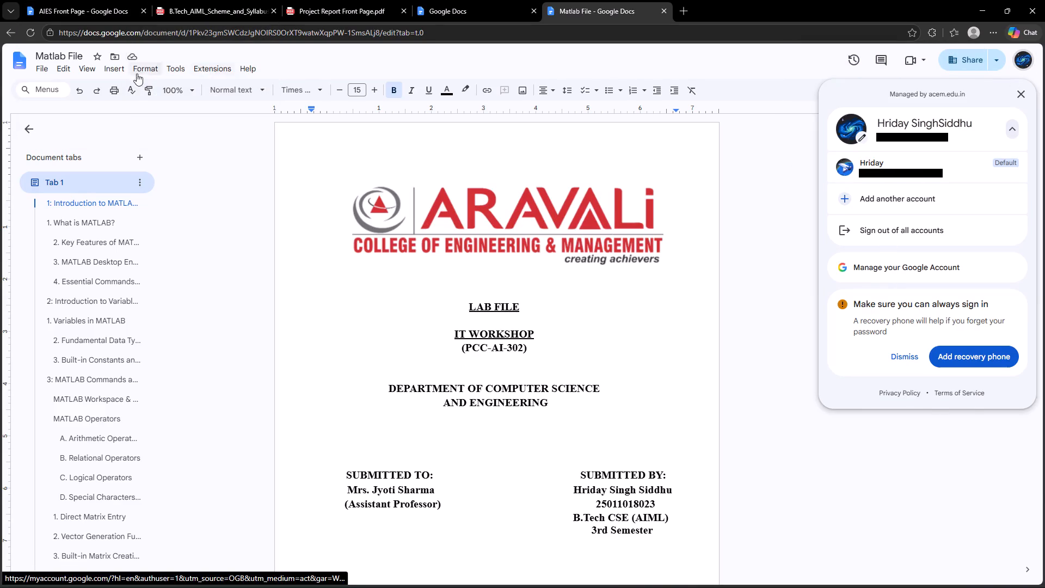
Return from Matlab File to the Docs home page and close the four other browser tabs.
{"action": "left_click", "coordinate": [10, 66]}
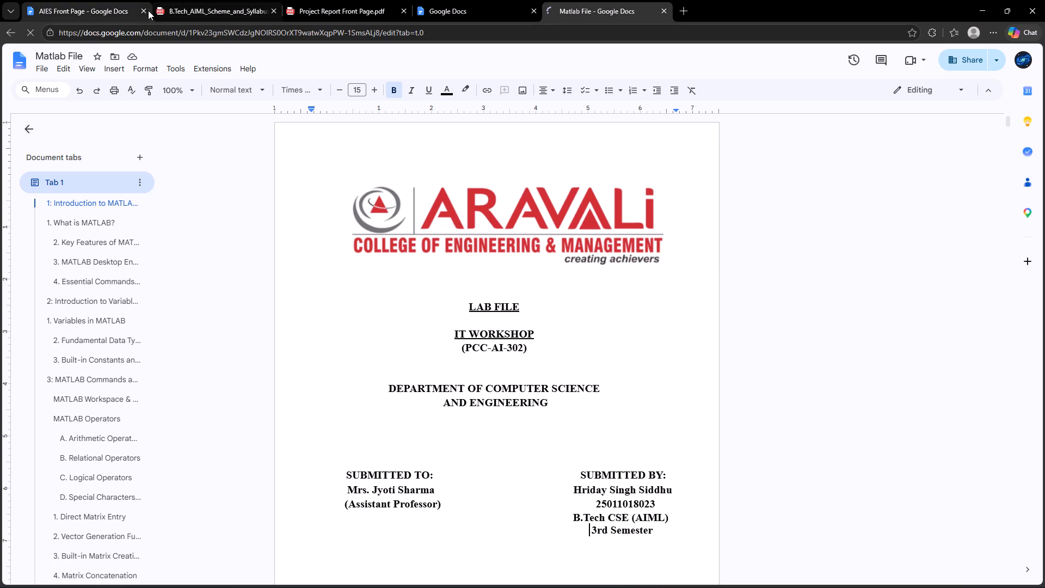
{"action": "left_click", "coordinate": [147, 10]}
{"action": "left_click", "coordinate": [147, 10]}
{"action": "left_click", "coordinate": [147, 10]}
{"action": "left_click", "coordinate": [147, 10]}
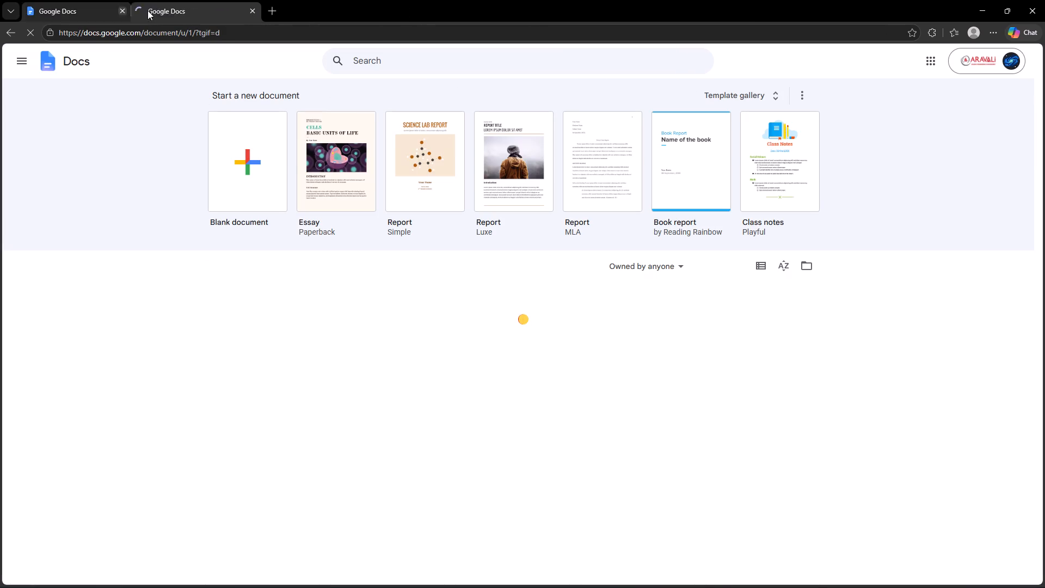
Go to Google Classroom in the same account and open the IT Workshop Matlab class.
{"action": "left_click", "coordinate": [931, 57]}
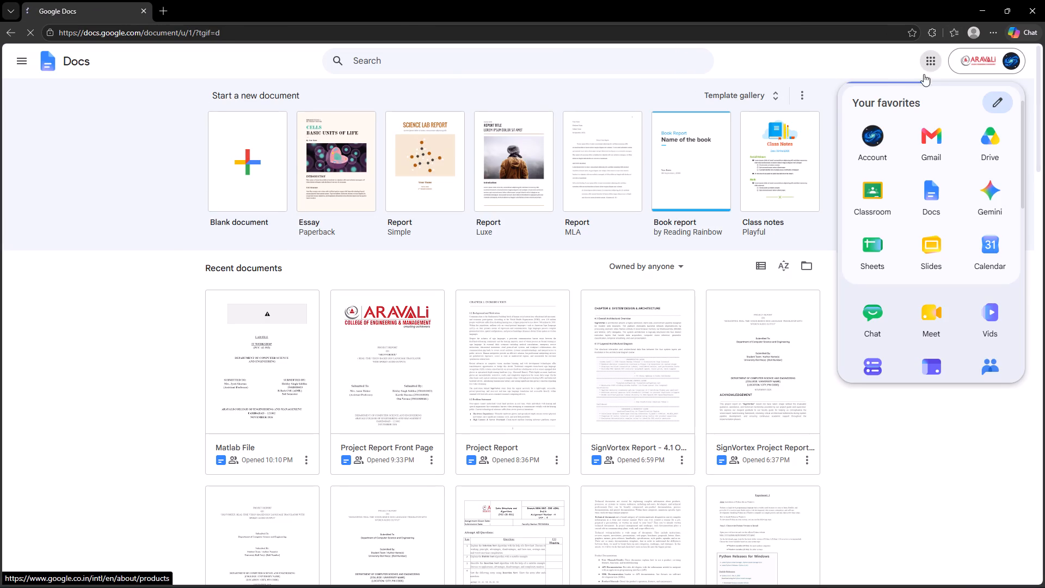
{"action": "left_click", "coordinate": [884, 199]}
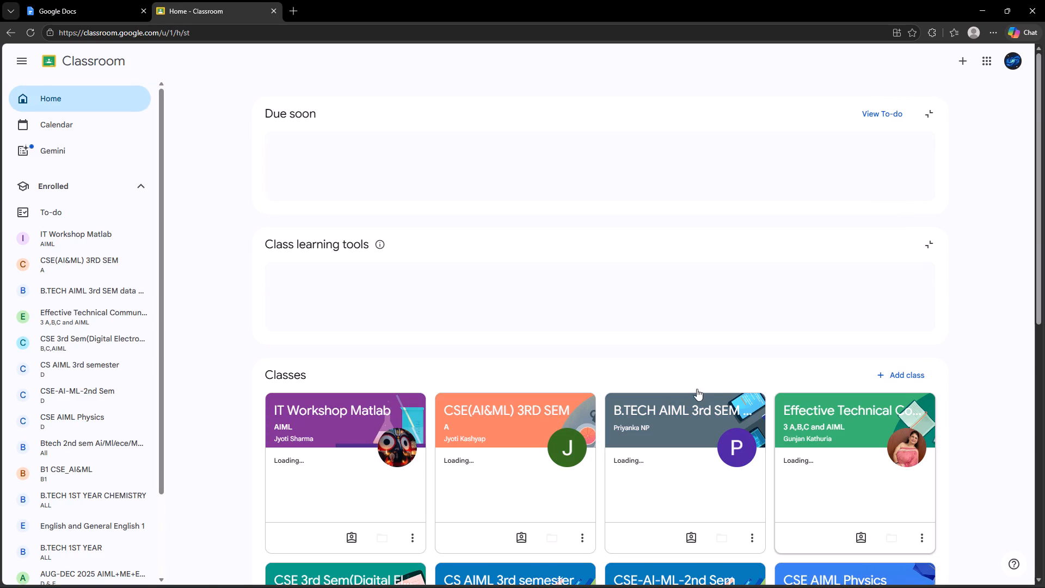
{"action": "left_click", "coordinate": [351, 428]}
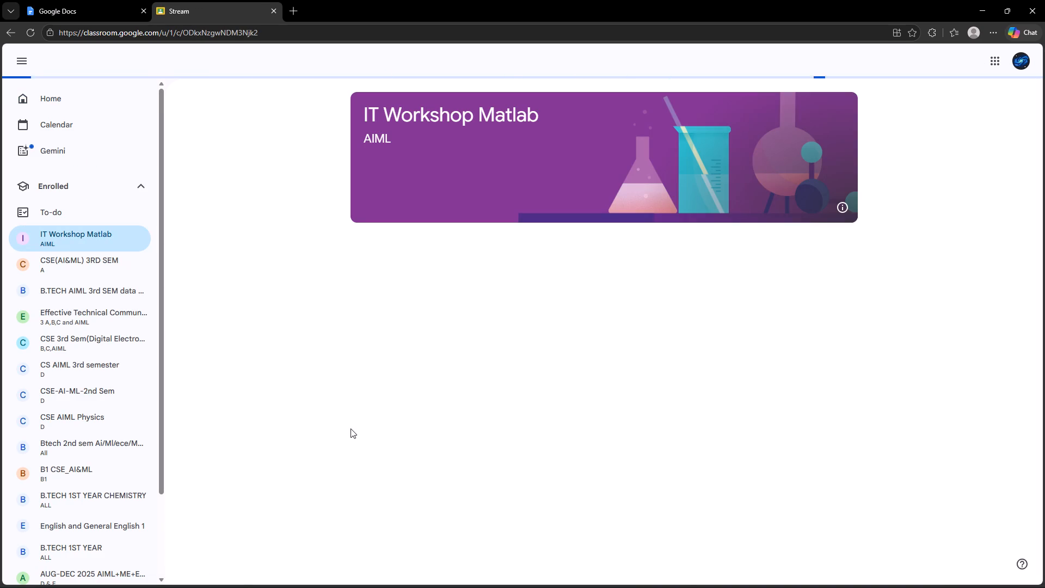
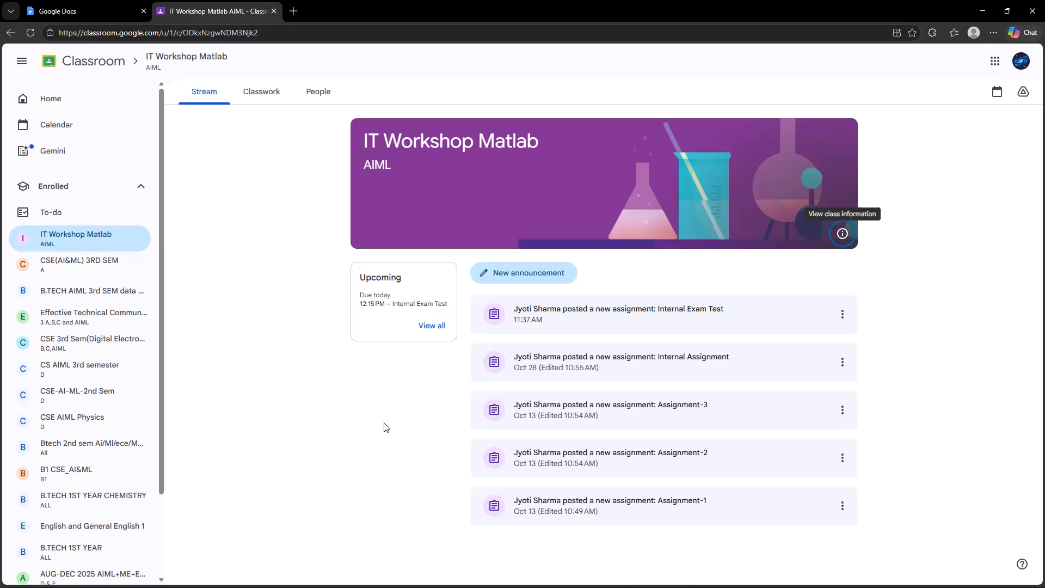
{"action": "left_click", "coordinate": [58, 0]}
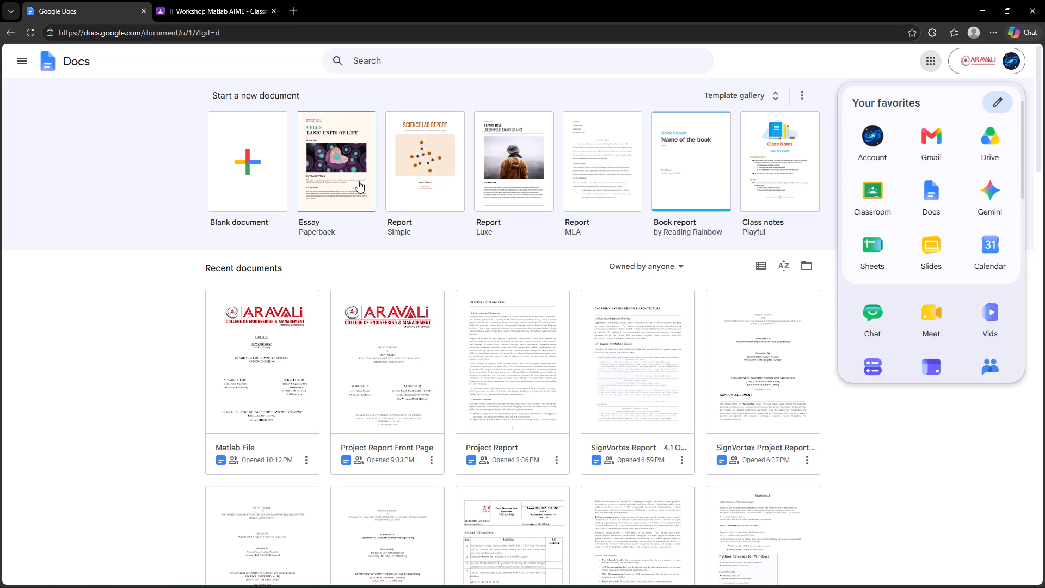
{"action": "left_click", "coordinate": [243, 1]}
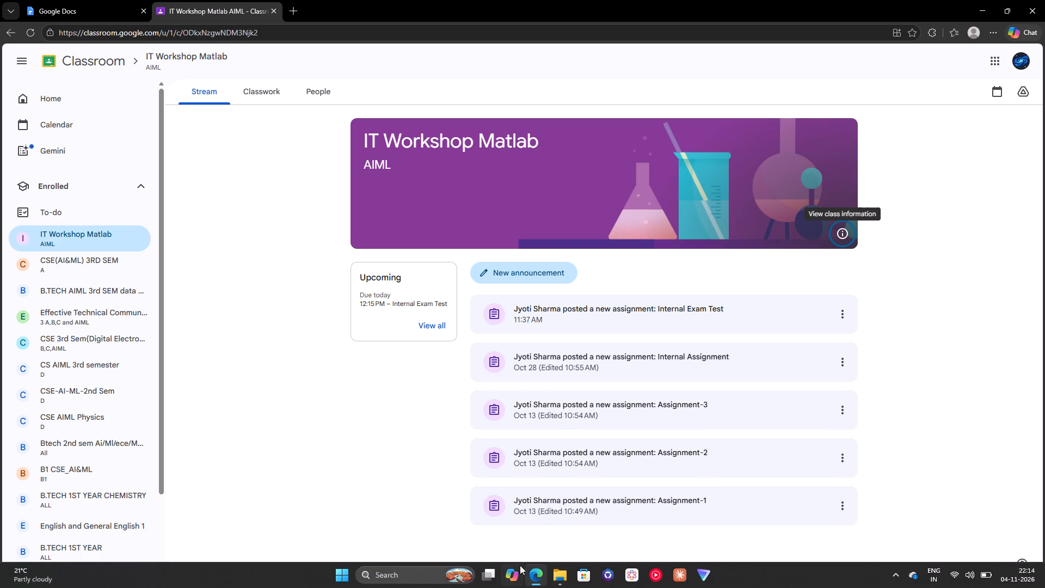
Launch the WhatsApp desktop app from the installed apps.
{"action": "left_click", "coordinate": [344, 568]}
{"action": "scroll", "coordinate": [500, 418], "scroll_direction": "down", "scroll_amount": 14}
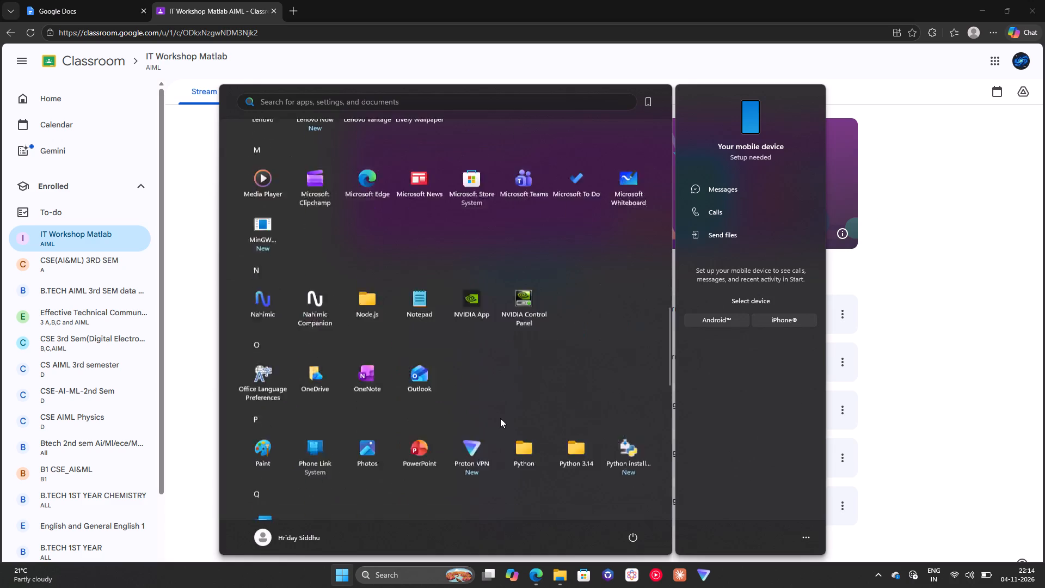
{"action": "scroll", "coordinate": [500, 418], "scroll_direction": "down", "scroll_amount": 9}
{"action": "left_click", "coordinate": [327, 320]}
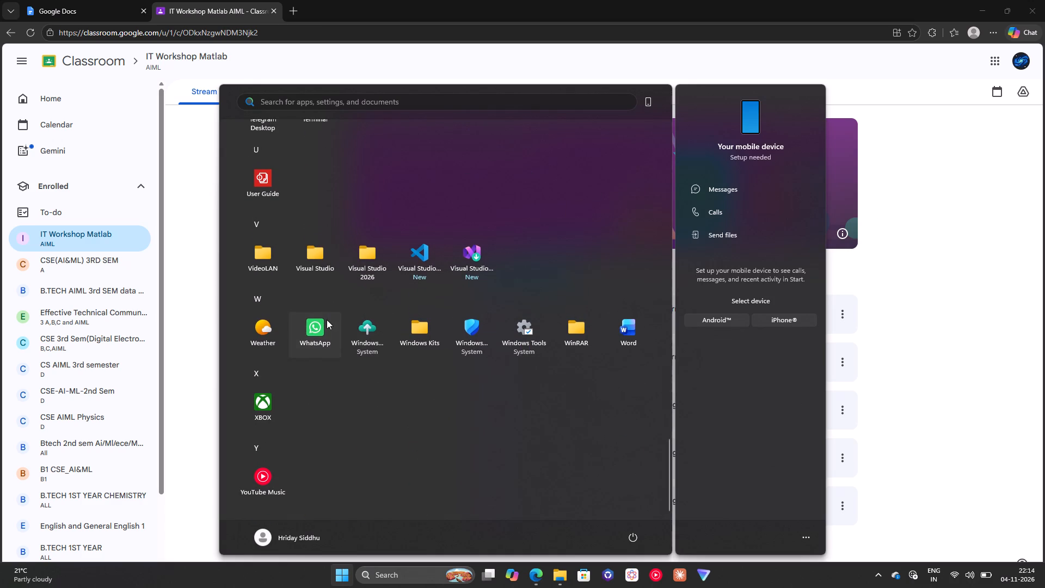
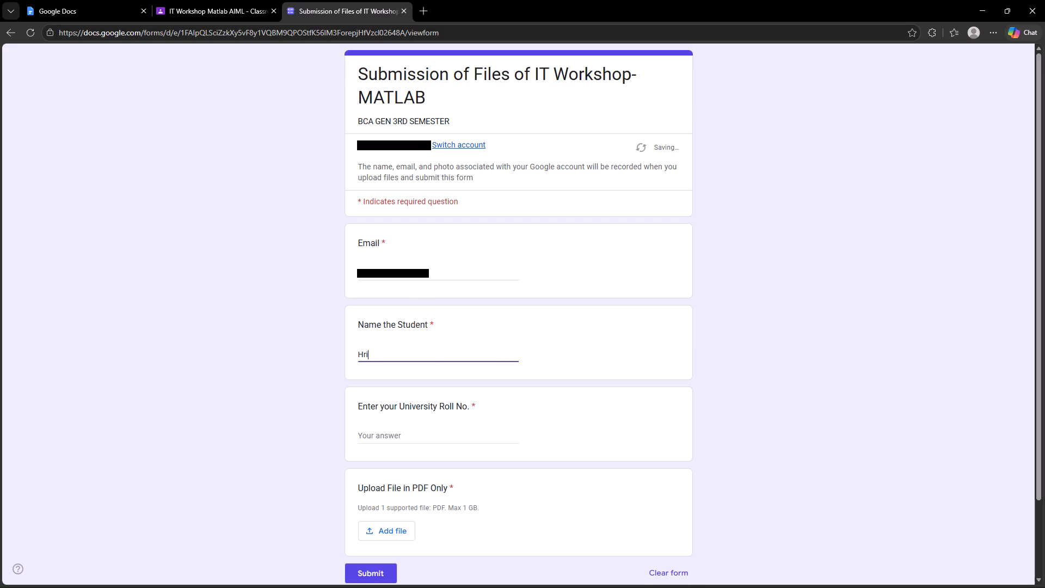
Fill in the student's full name and university roll number on the IT Workshop-MATLAB file submission form.
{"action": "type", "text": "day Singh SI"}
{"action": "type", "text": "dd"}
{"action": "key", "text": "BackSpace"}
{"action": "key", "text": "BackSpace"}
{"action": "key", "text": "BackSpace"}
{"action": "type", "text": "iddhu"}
{"action": "left_click", "coordinate": [449, 435]}
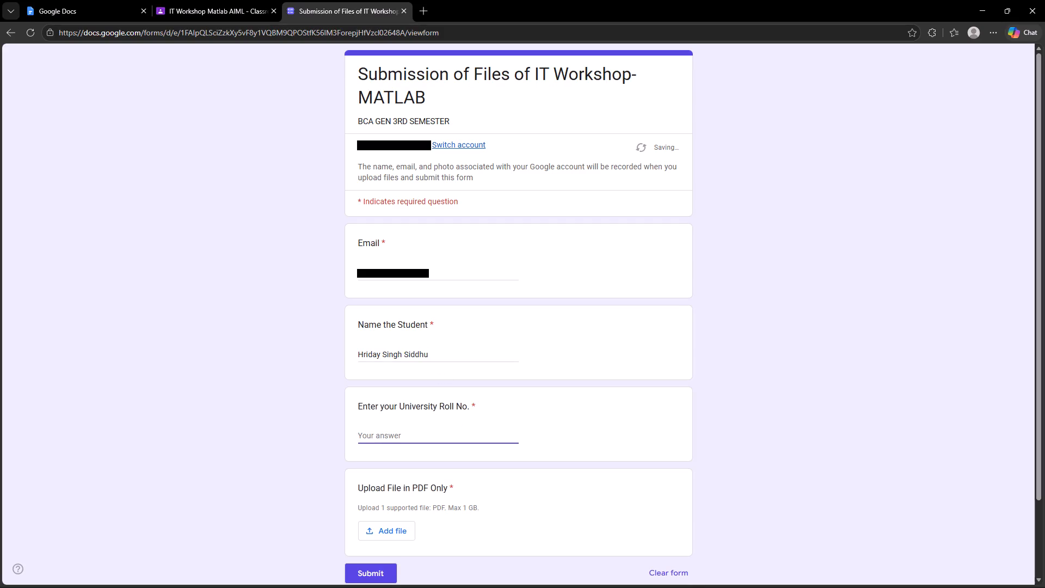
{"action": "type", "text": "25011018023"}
Attach the Matlab File PDF from the Downloads folder to the form's file upload question.
{"action": "left_click", "coordinate": [391, 540]}
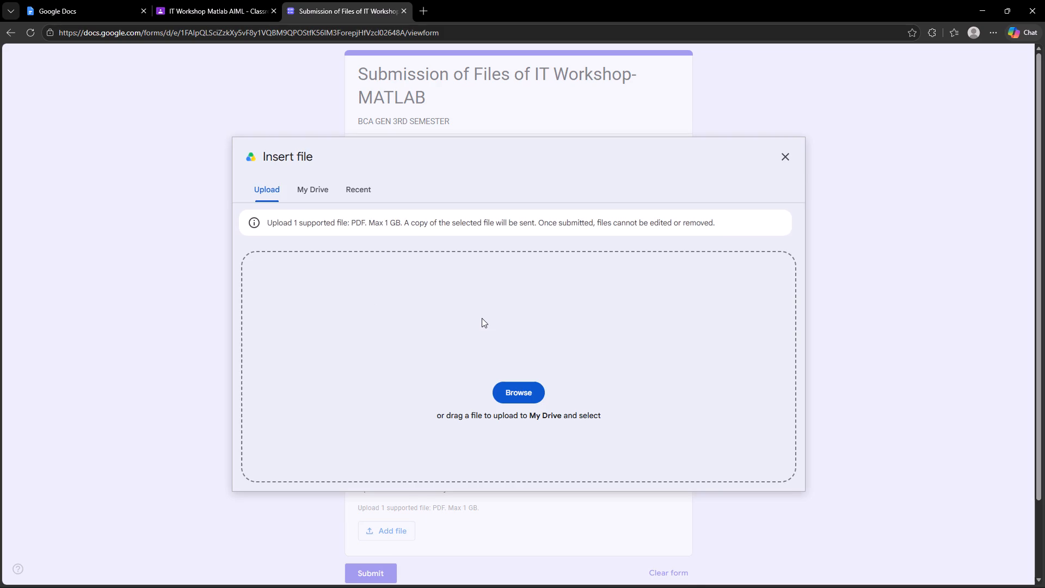
{"action": "left_click", "coordinate": [519, 393]}
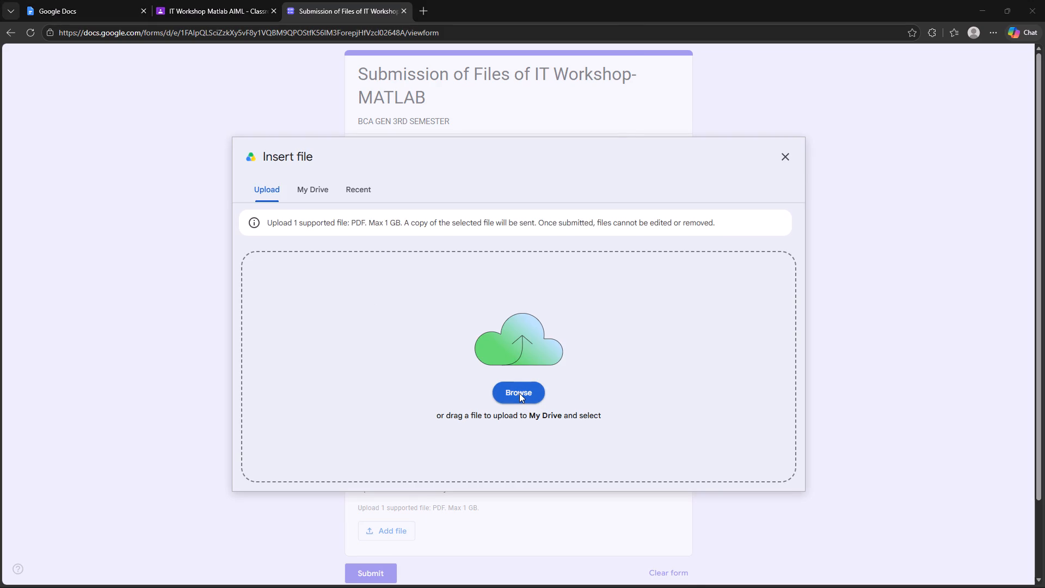
{"action": "left_click", "coordinate": [36, 131]}
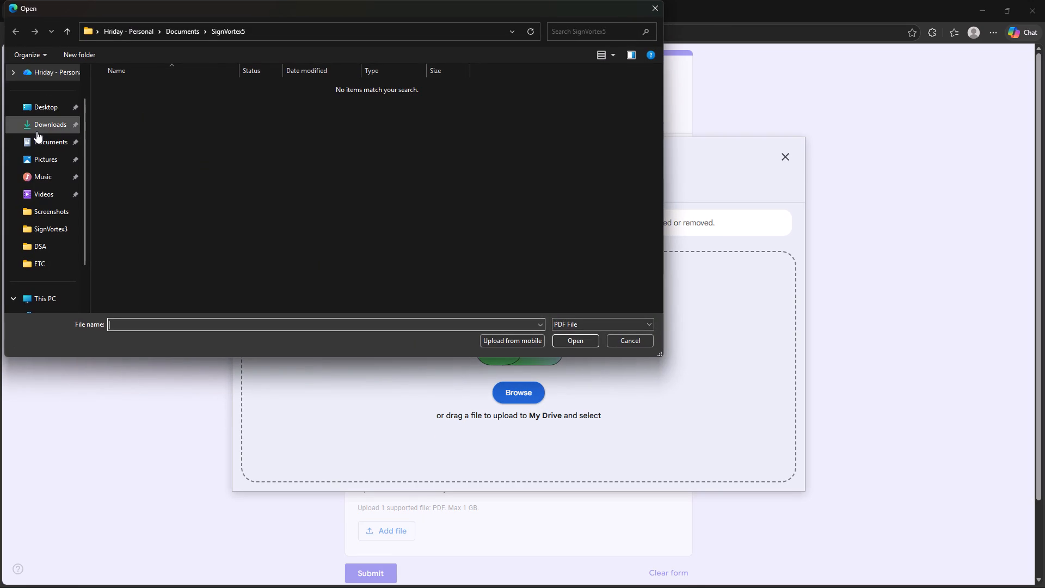
{"action": "left_click", "coordinate": [137, 116]}
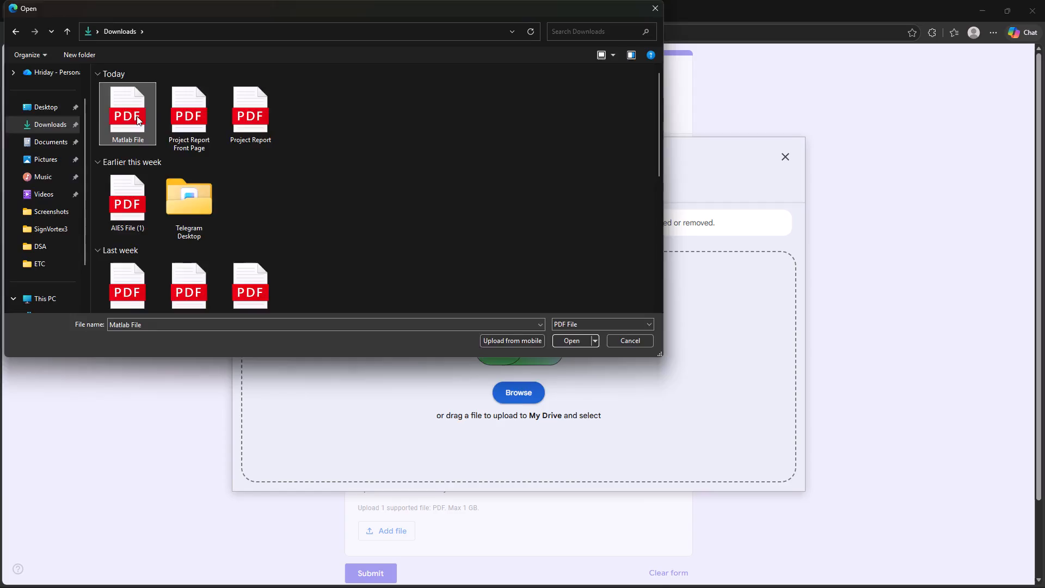
{"action": "key", "text": "Return"}
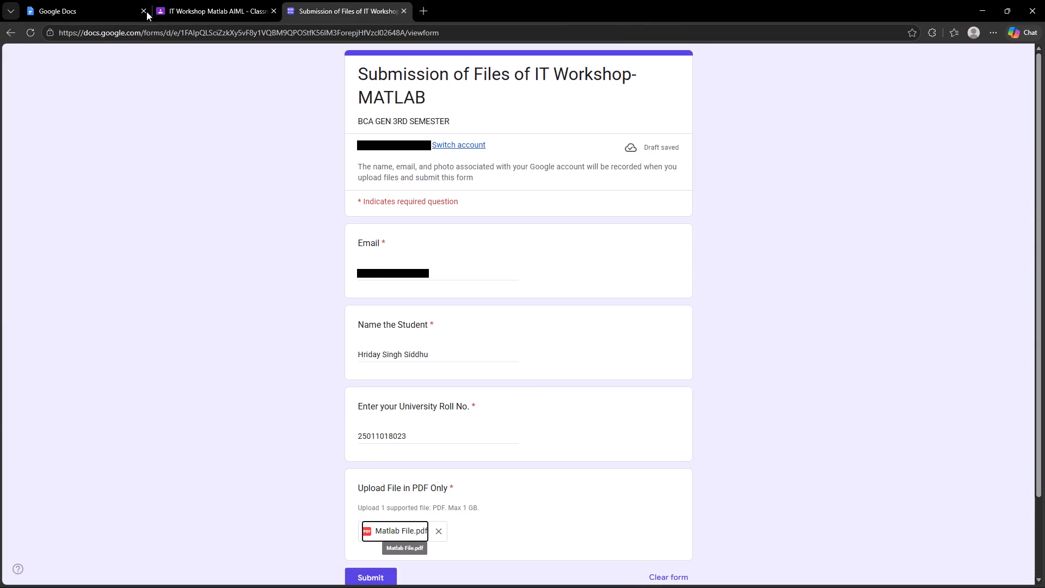
Glance at the Google Docs recent documents, return to the IT Workshop-MATLAB form and submit it.
{"action": "left_click", "coordinate": [35, 0]}
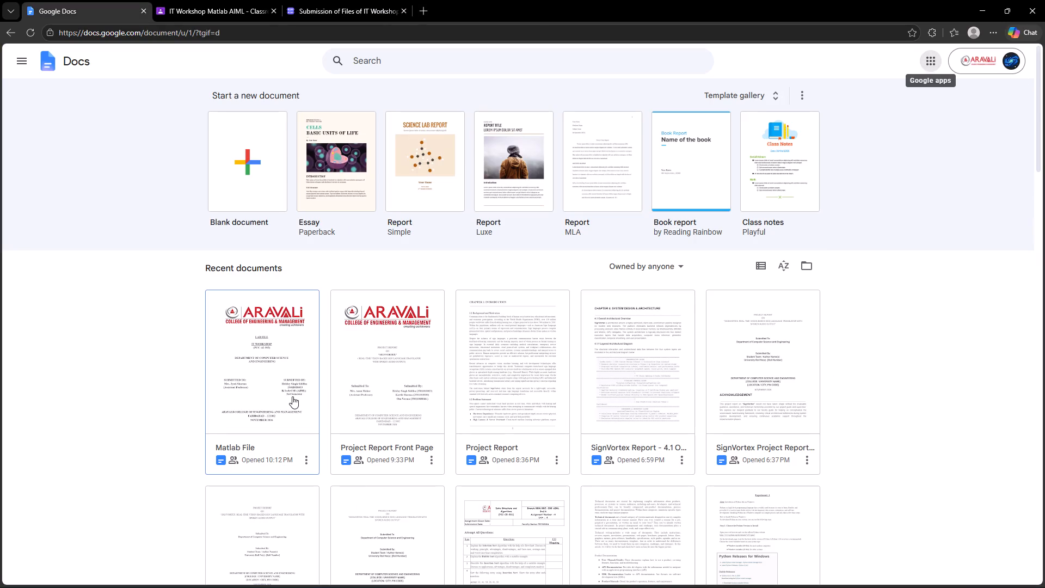
{"action": "left_click", "coordinate": [381, 0]}
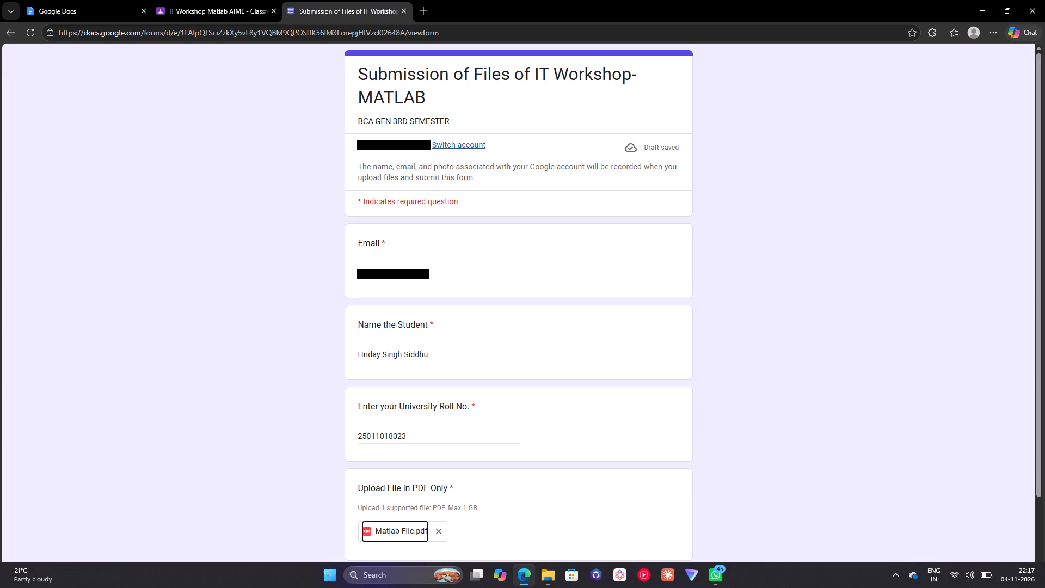
{"action": "left_click", "coordinate": [367, 573]}
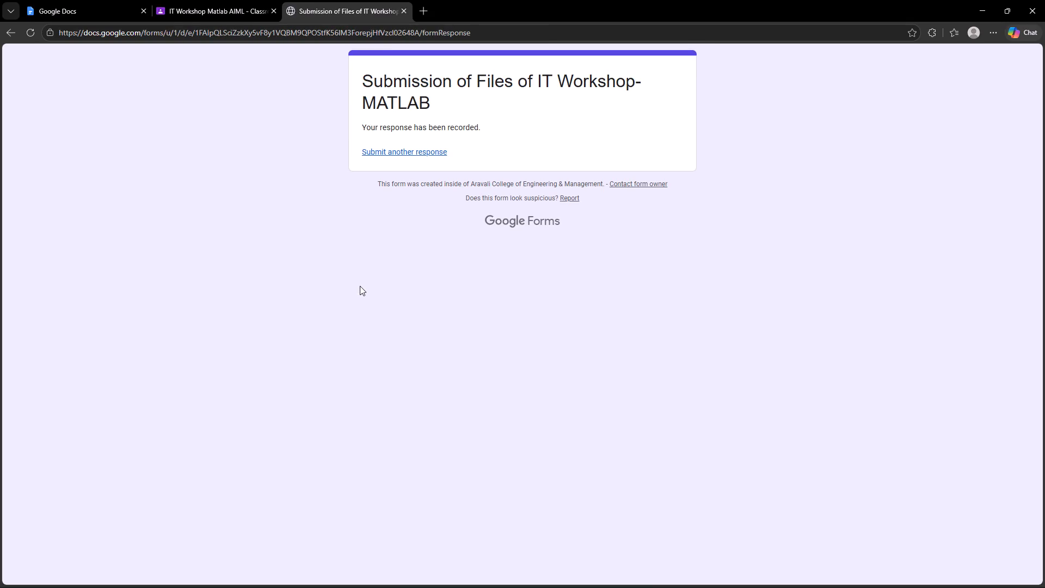
Close the submission form, IT Workshop Matlab class and Google Docs pages, leaving only a new blank tab open.
{"action": "left_click", "coordinate": [401, 10]}
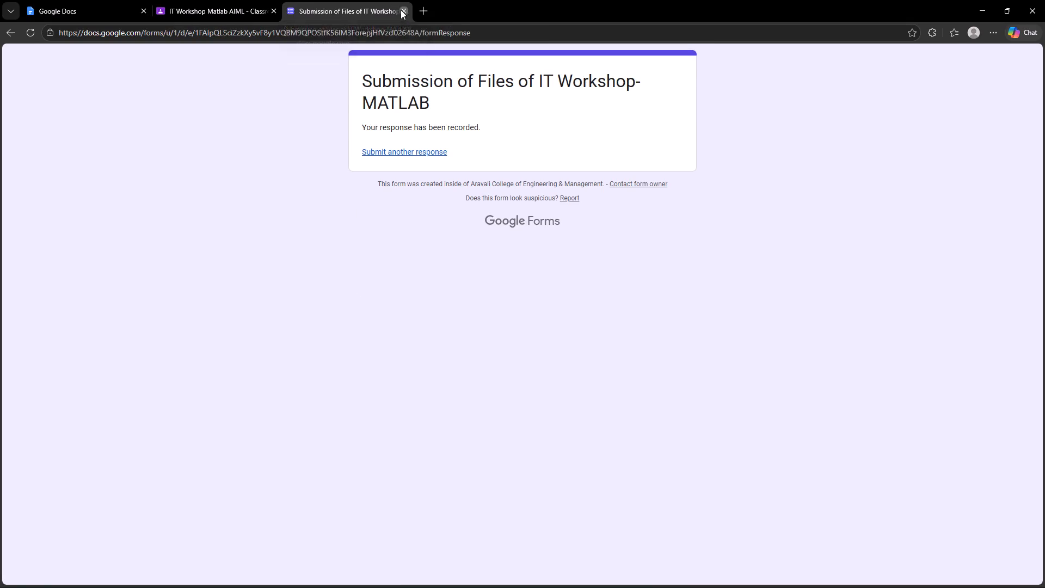
{"action": "left_click", "coordinate": [276, 9]}
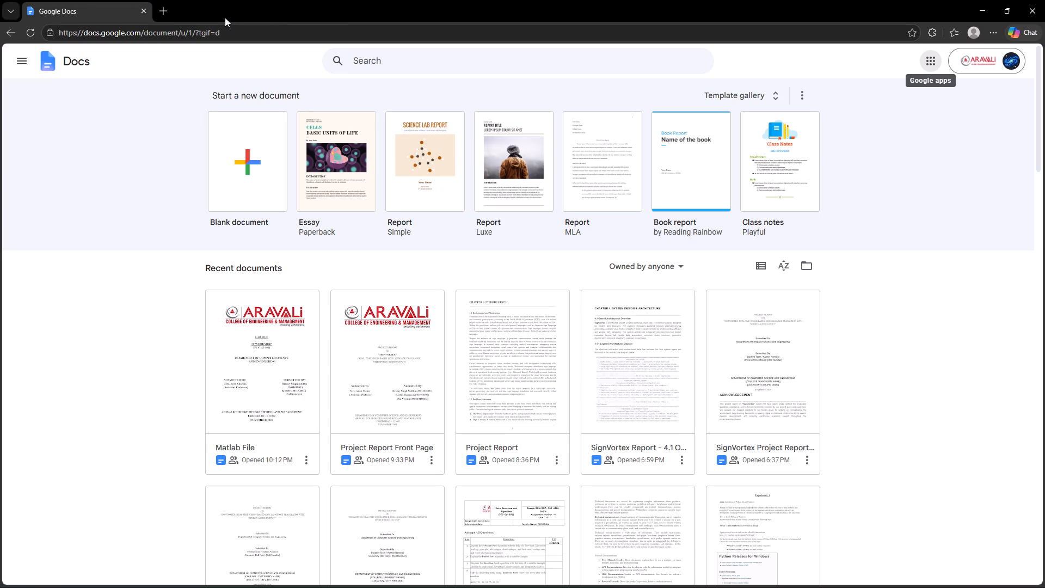
{"action": "left_click", "coordinate": [162, 5]}
{"action": "left_click", "coordinate": [144, 10]}
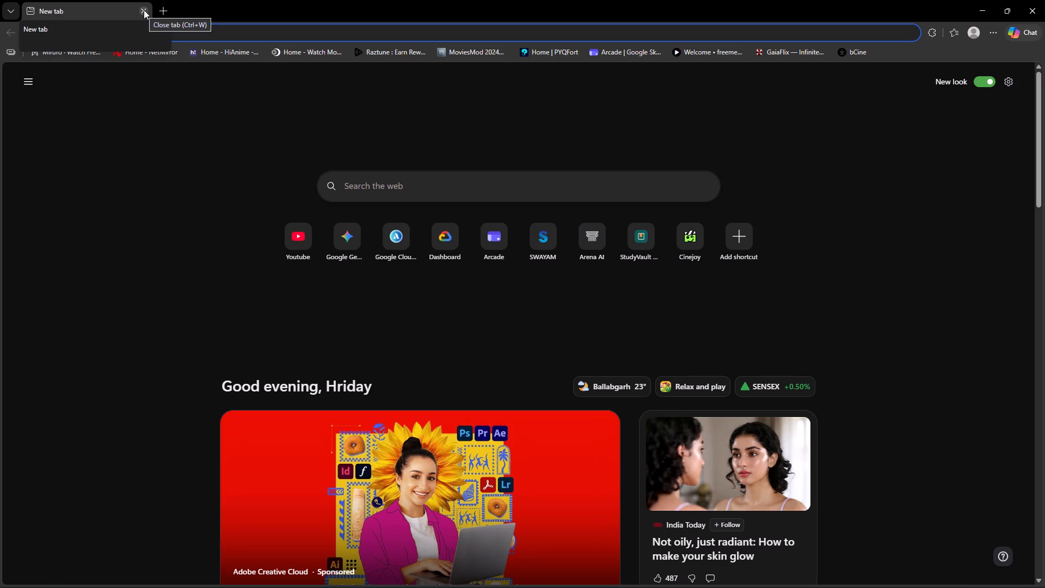
Enter a web search starting with "pdf" in the new tab.
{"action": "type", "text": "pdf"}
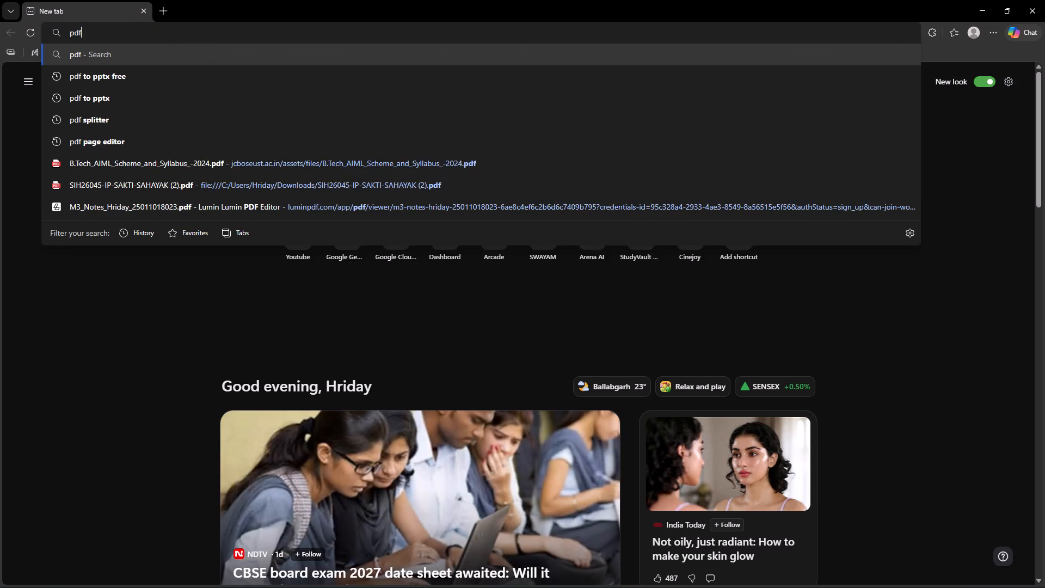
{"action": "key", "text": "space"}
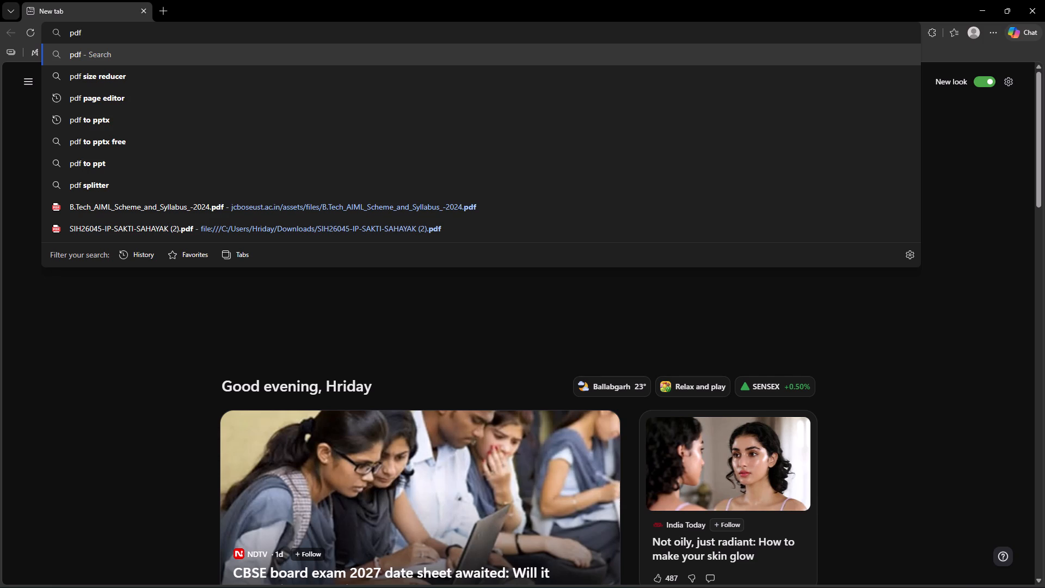